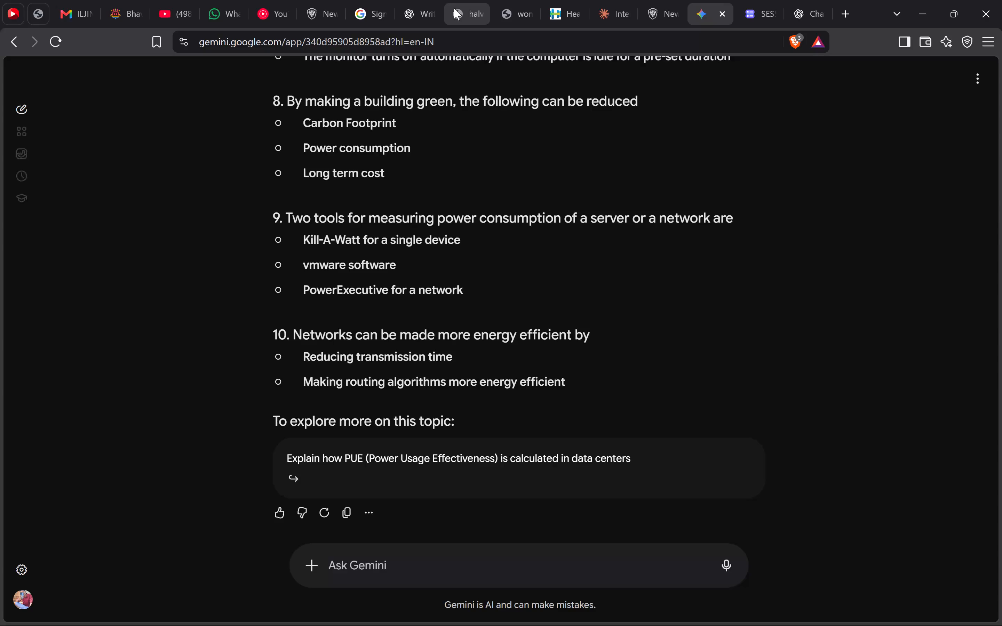
In the summer internship certificates form, upload the Healthletic internship project presentation from Downloads to the UPLOAD PPT question.
{"action": "left_click", "coordinate": [756, 10]}
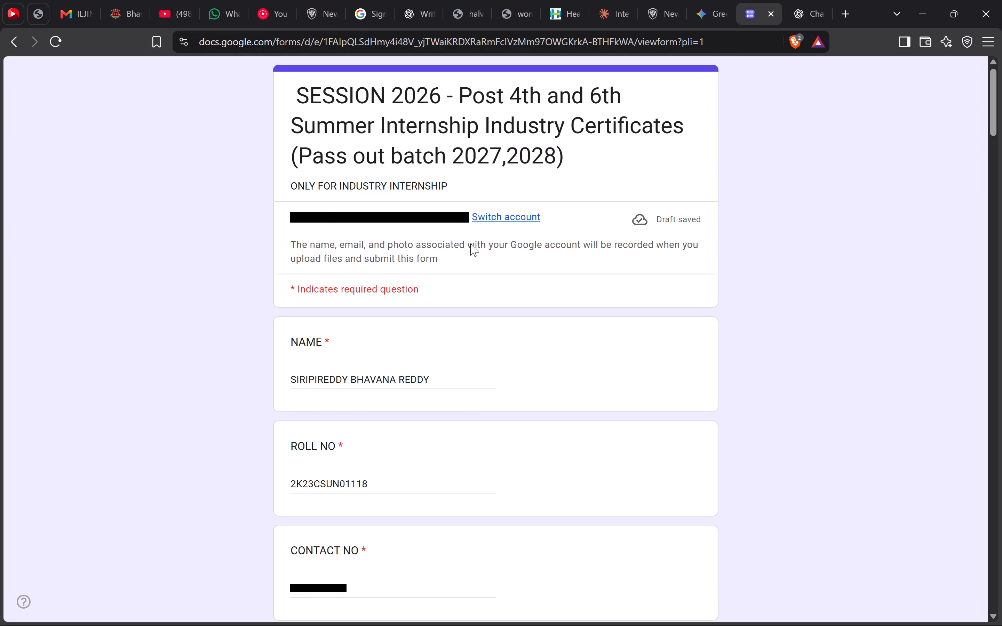
{"action": "scroll", "coordinate": [393, 349], "scroll_direction": "down", "scroll_amount": 6}
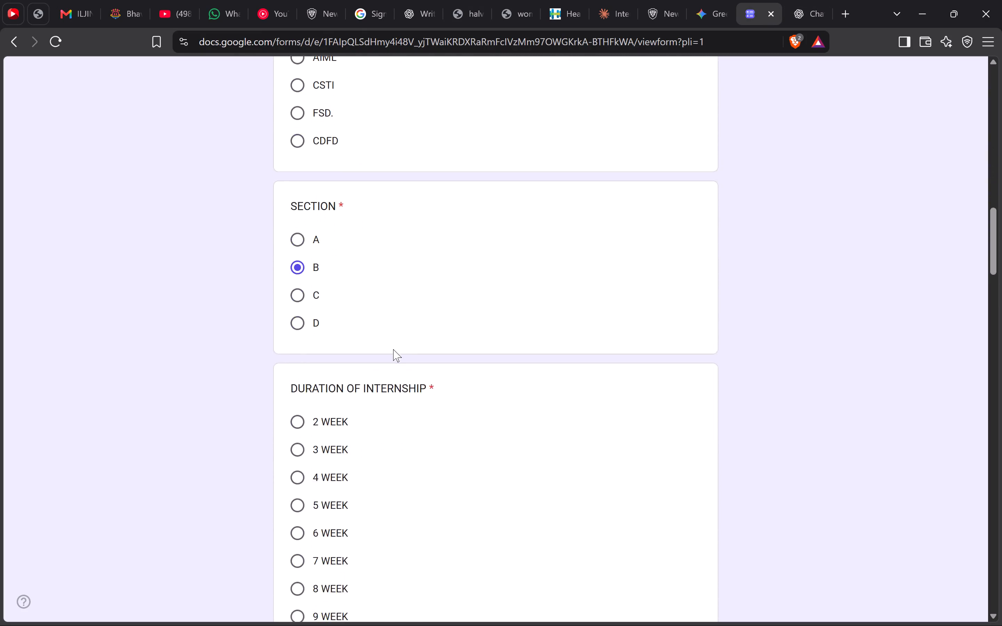
{"action": "scroll", "coordinate": [393, 349], "scroll_direction": "down", "scroll_amount": 5}
{"action": "scroll", "coordinate": [393, 349], "scroll_direction": "up", "scroll_amount": 1}
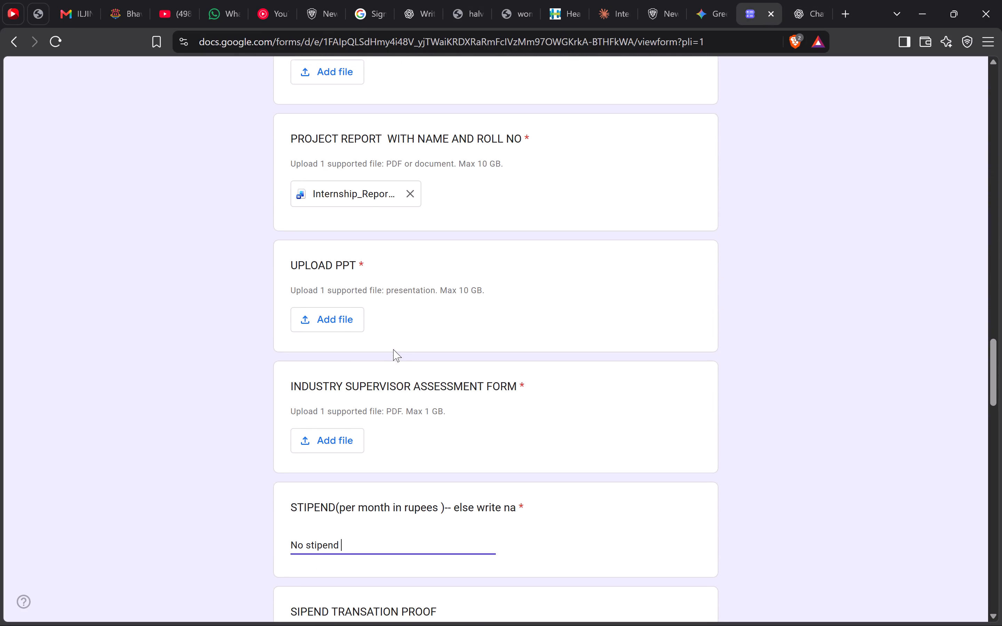
{"action": "left_click", "coordinate": [329, 320]}
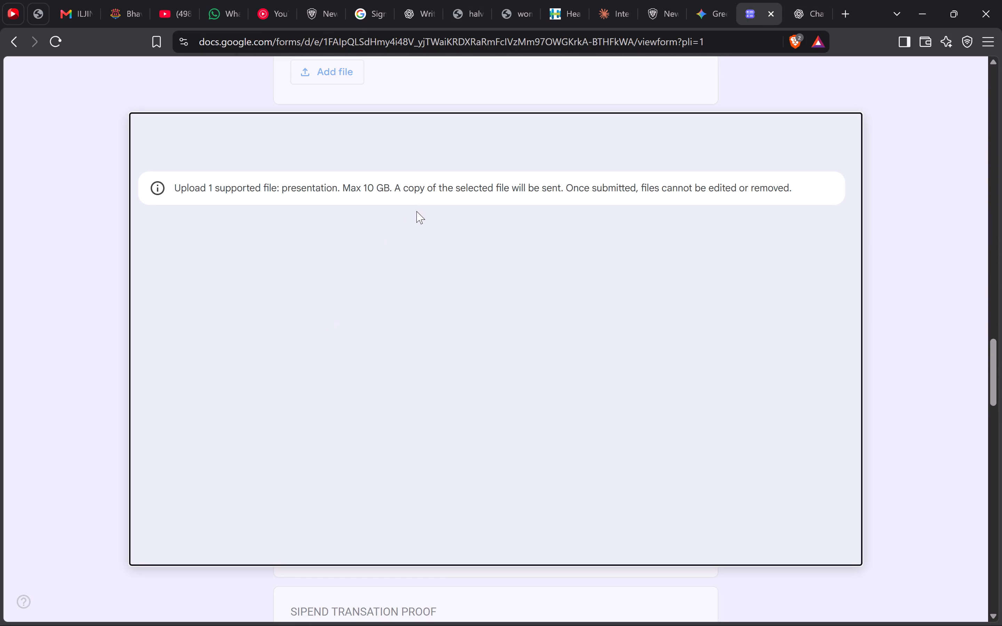
{"action": "left_click", "coordinate": [505, 438]}
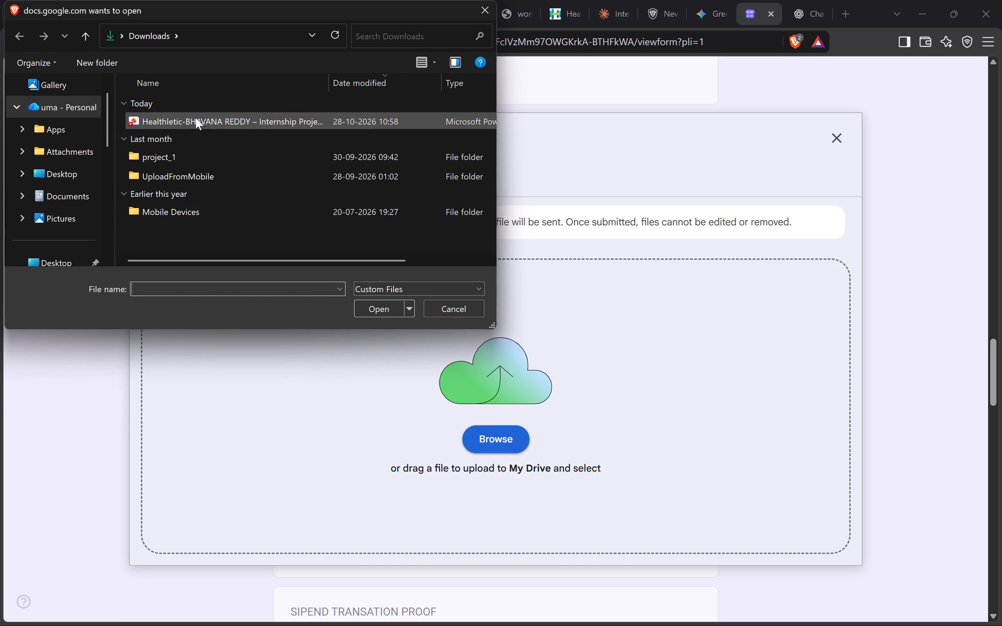
{"action": "left_click", "coordinate": [196, 118]}
{"action": "left_click", "coordinate": [381, 315]}
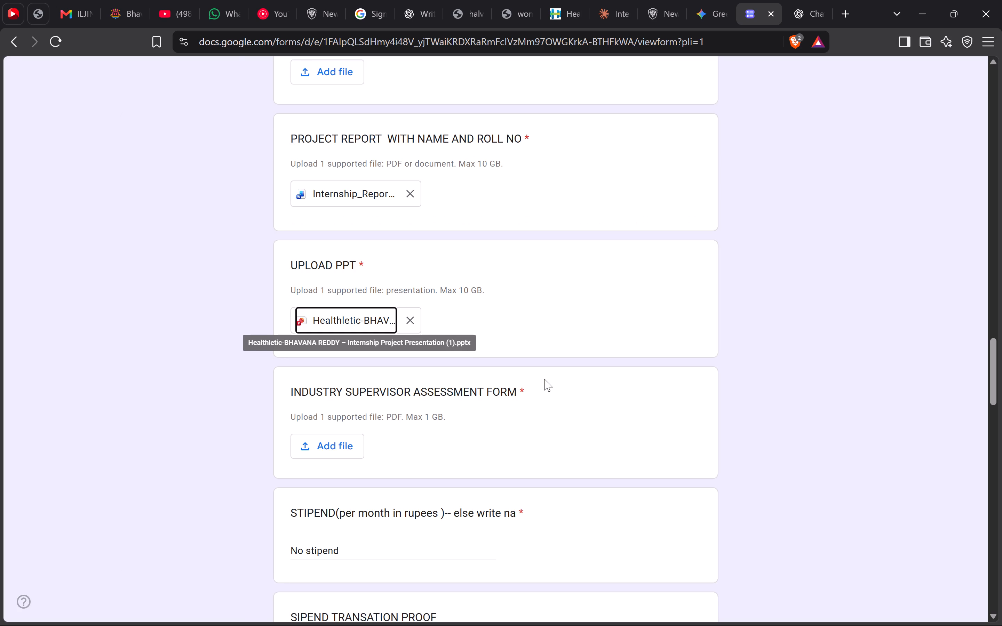
Review the form's remaining questions, from the supervisor assessment form through the final outcome, to see what still needs answering.
{"action": "scroll", "coordinate": [544, 379], "scroll_direction": "down", "scroll_amount": 1}
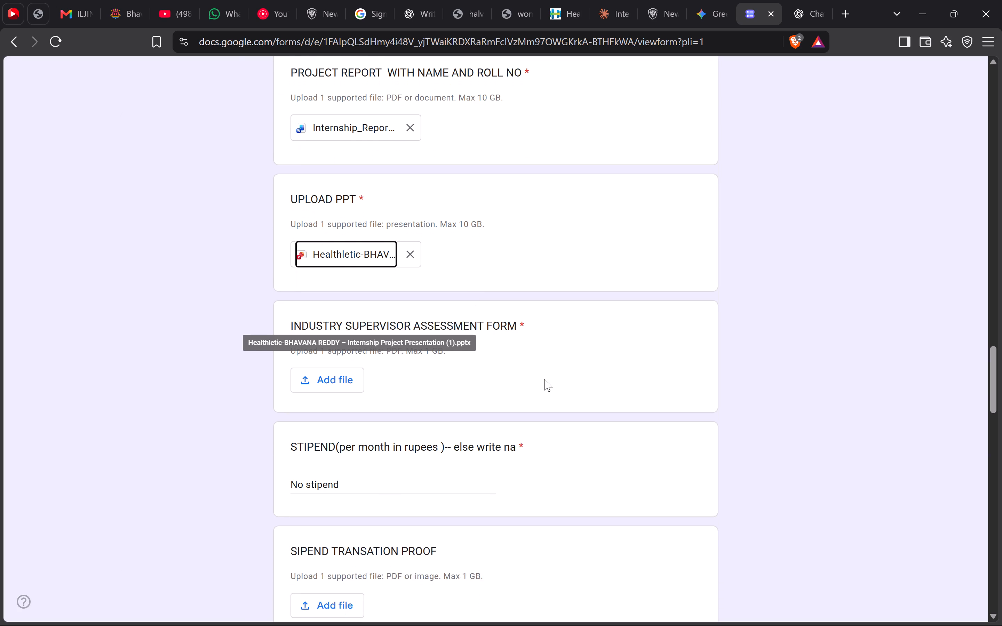
{"action": "scroll", "coordinate": [544, 379], "scroll_direction": "down", "scroll_amount": 2}
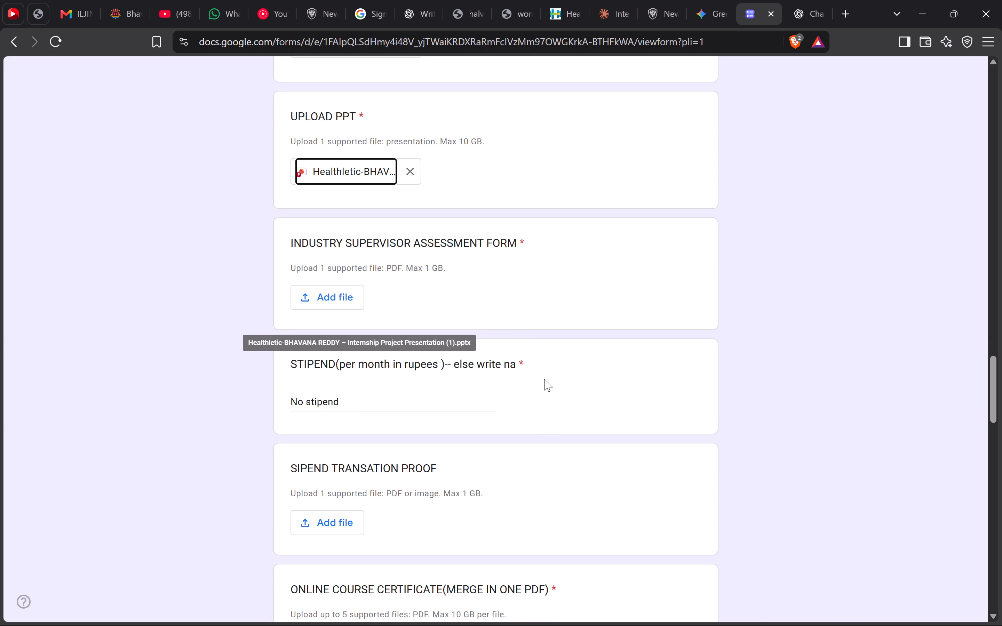
{"action": "scroll", "coordinate": [544, 379], "scroll_direction": "down", "scroll_amount": 2}
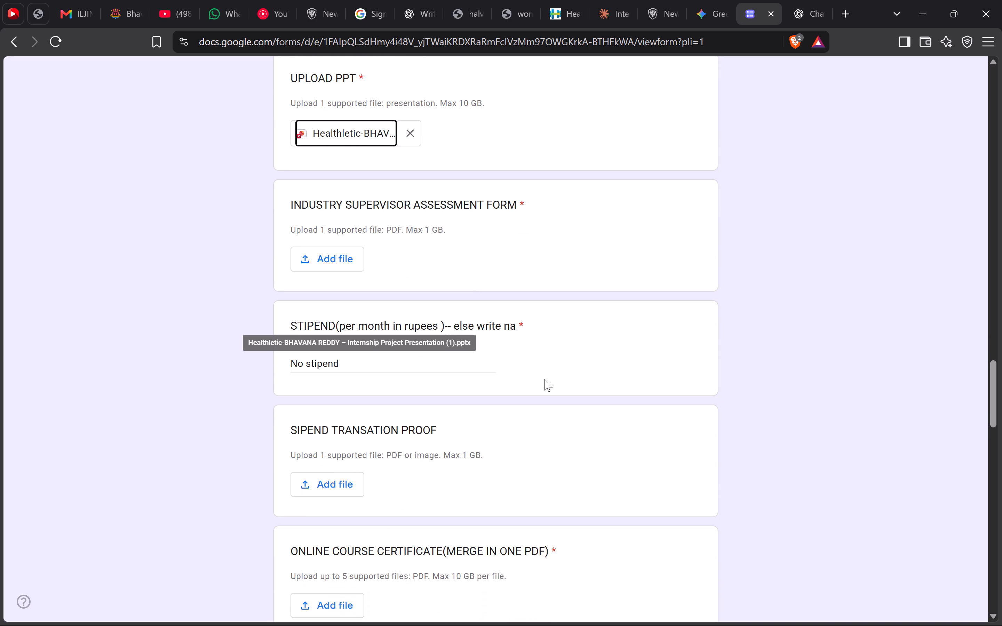
{"action": "scroll", "coordinate": [544, 379], "scroll_direction": "down", "scroll_amount": 3}
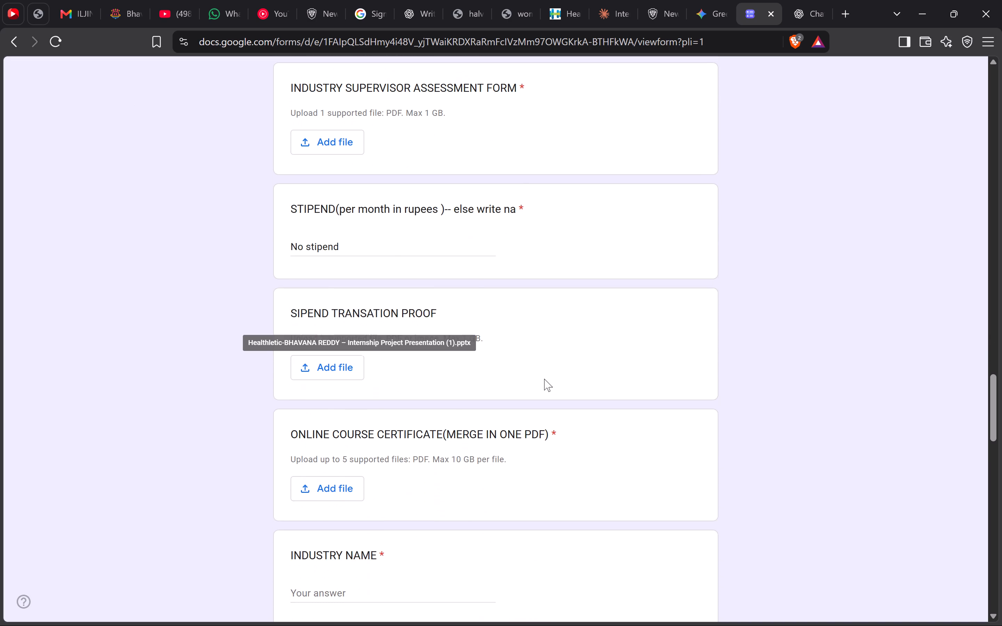
{"action": "scroll", "coordinate": [544, 379], "scroll_direction": "down", "scroll_amount": 3}
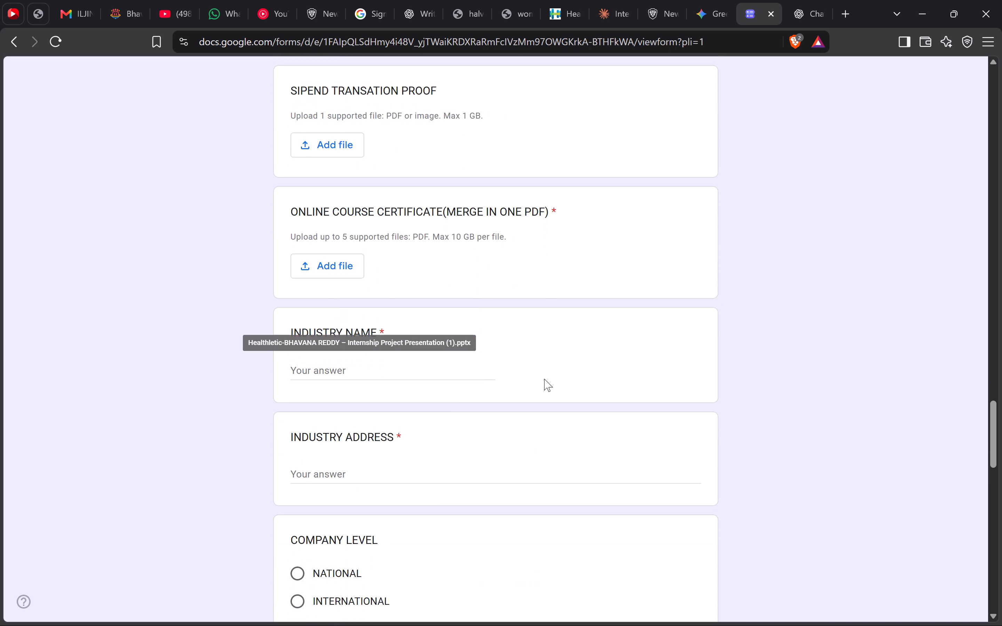
{"action": "scroll", "coordinate": [544, 379], "scroll_direction": "down", "scroll_amount": 1}
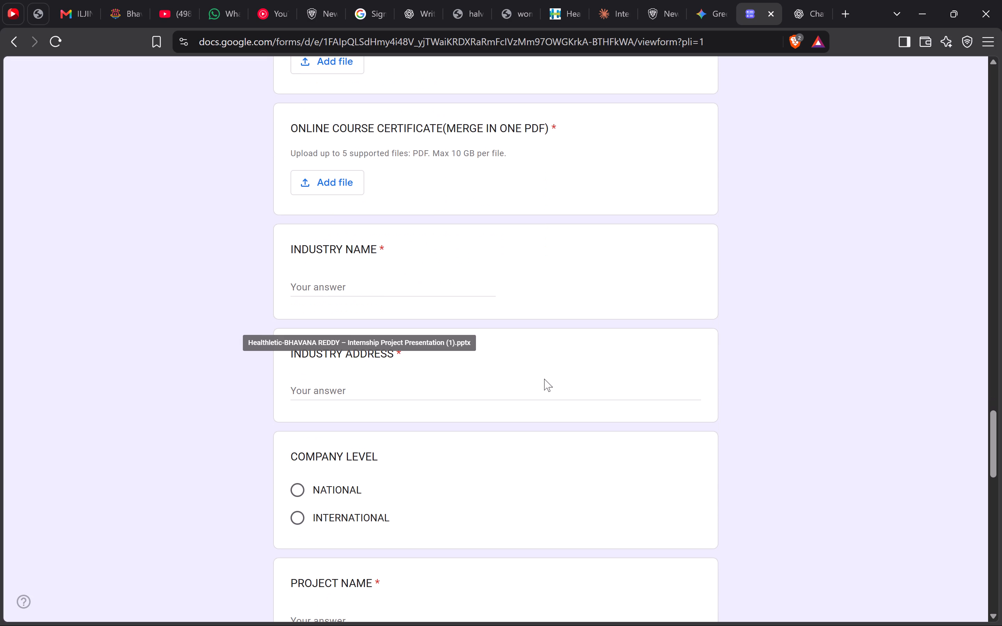
{"action": "scroll", "coordinate": [544, 379], "scroll_direction": "down", "scroll_amount": 6}
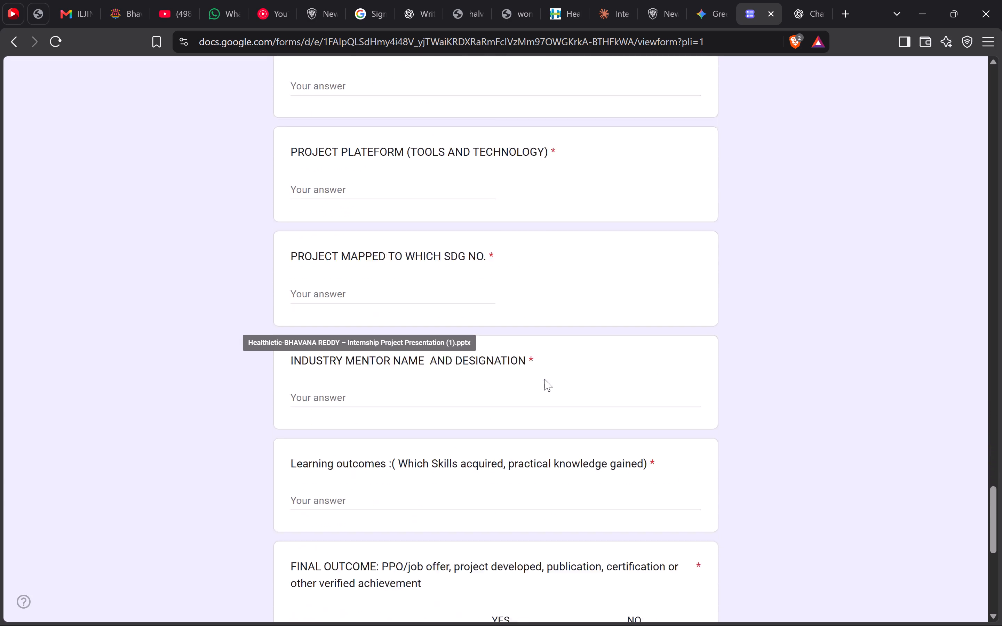
{"action": "scroll", "coordinate": [544, 379], "scroll_direction": "down", "scroll_amount": 3}
{"action": "scroll", "coordinate": [544, 379], "scroll_direction": "up", "scroll_amount": 10}
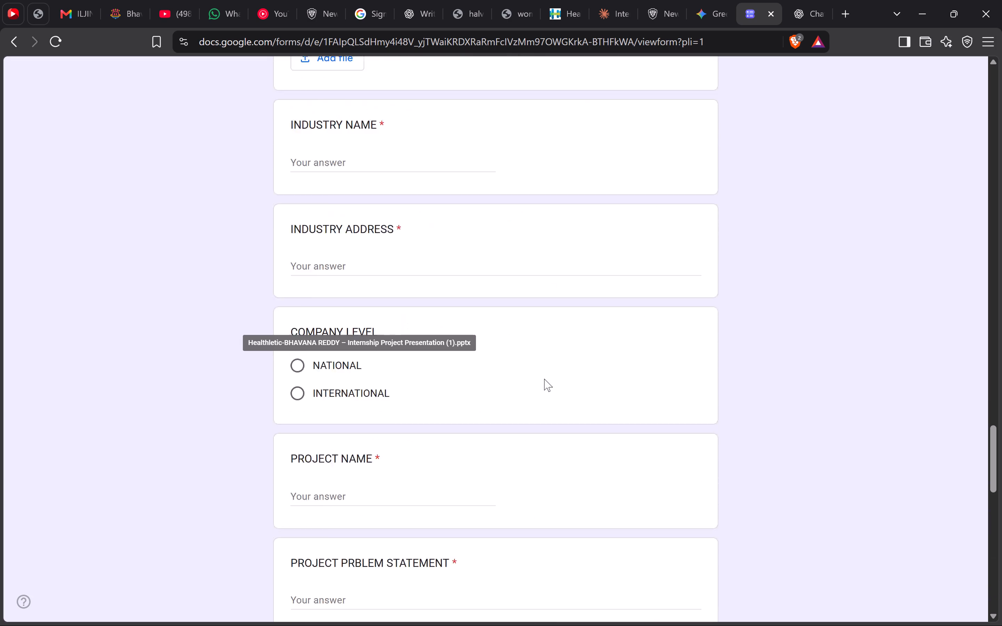
{"action": "scroll", "coordinate": [544, 379], "scroll_direction": "up", "scroll_amount": 3}
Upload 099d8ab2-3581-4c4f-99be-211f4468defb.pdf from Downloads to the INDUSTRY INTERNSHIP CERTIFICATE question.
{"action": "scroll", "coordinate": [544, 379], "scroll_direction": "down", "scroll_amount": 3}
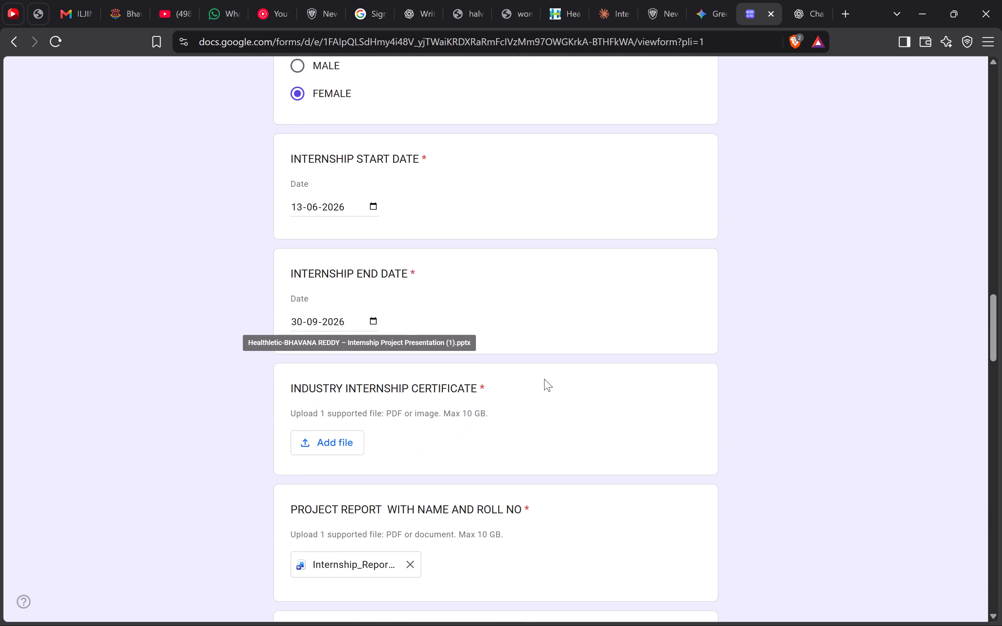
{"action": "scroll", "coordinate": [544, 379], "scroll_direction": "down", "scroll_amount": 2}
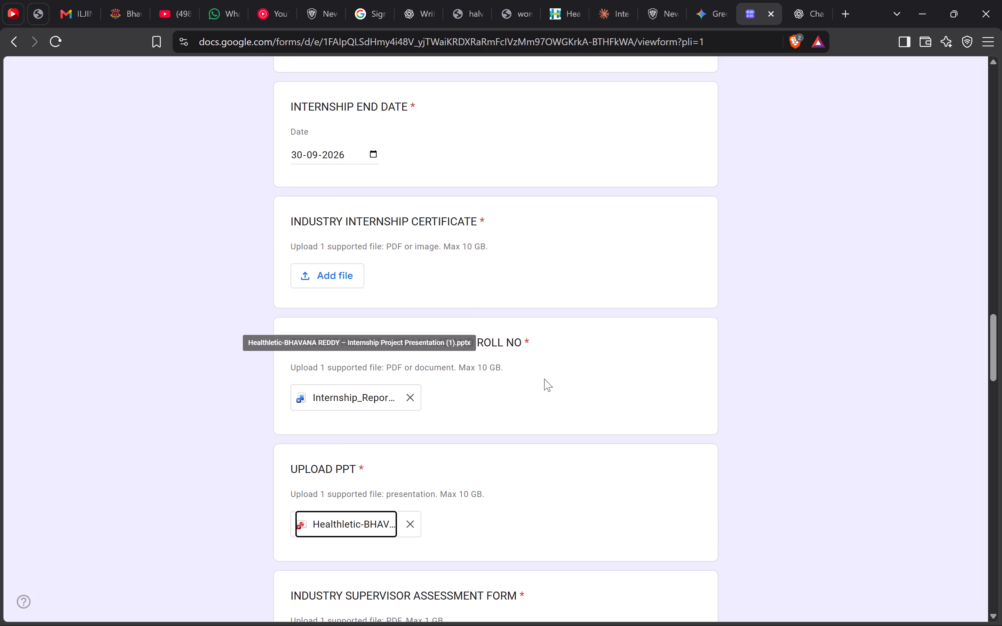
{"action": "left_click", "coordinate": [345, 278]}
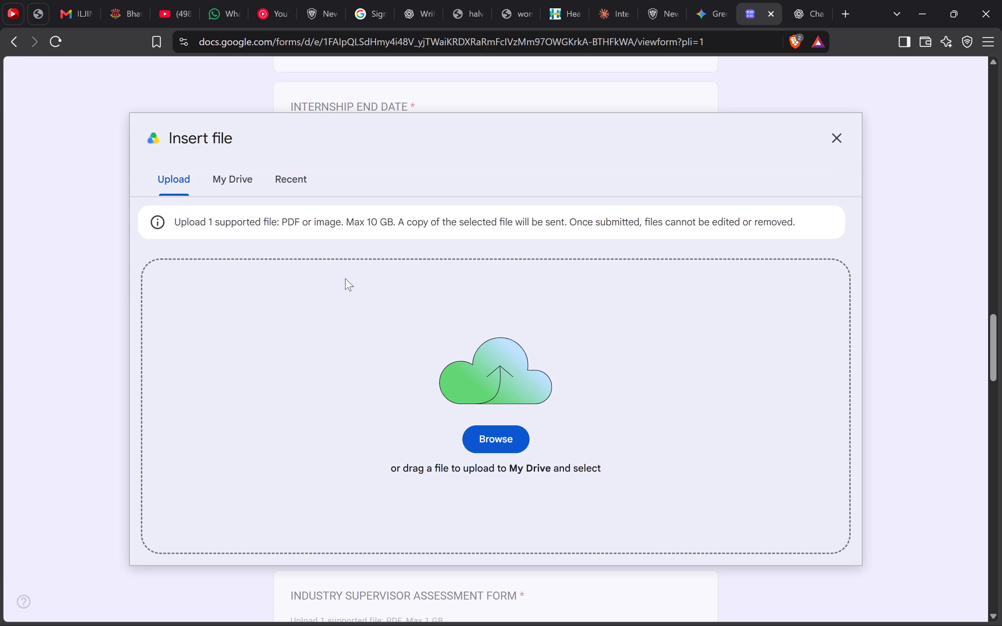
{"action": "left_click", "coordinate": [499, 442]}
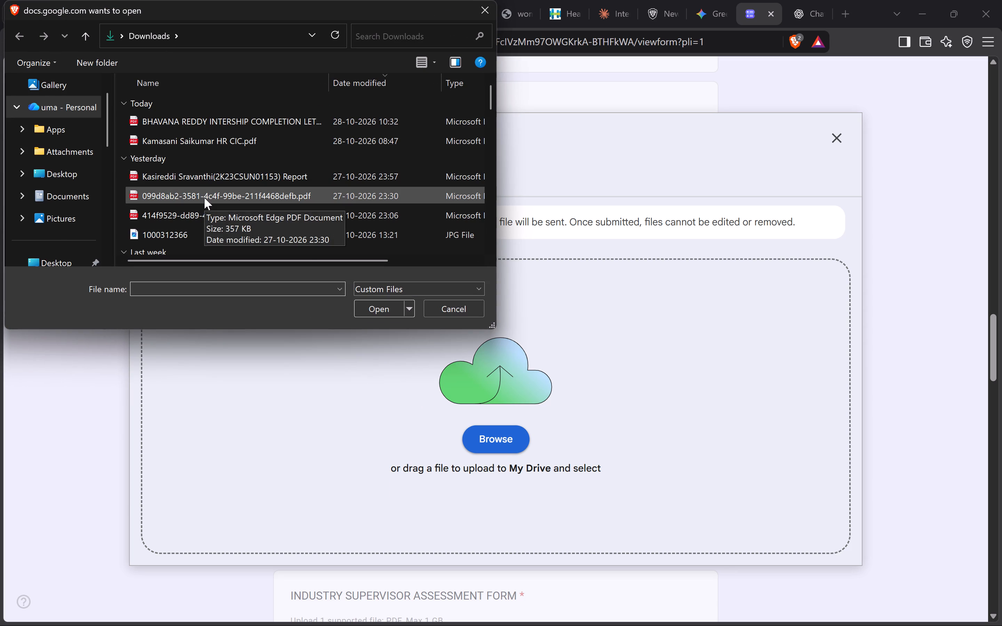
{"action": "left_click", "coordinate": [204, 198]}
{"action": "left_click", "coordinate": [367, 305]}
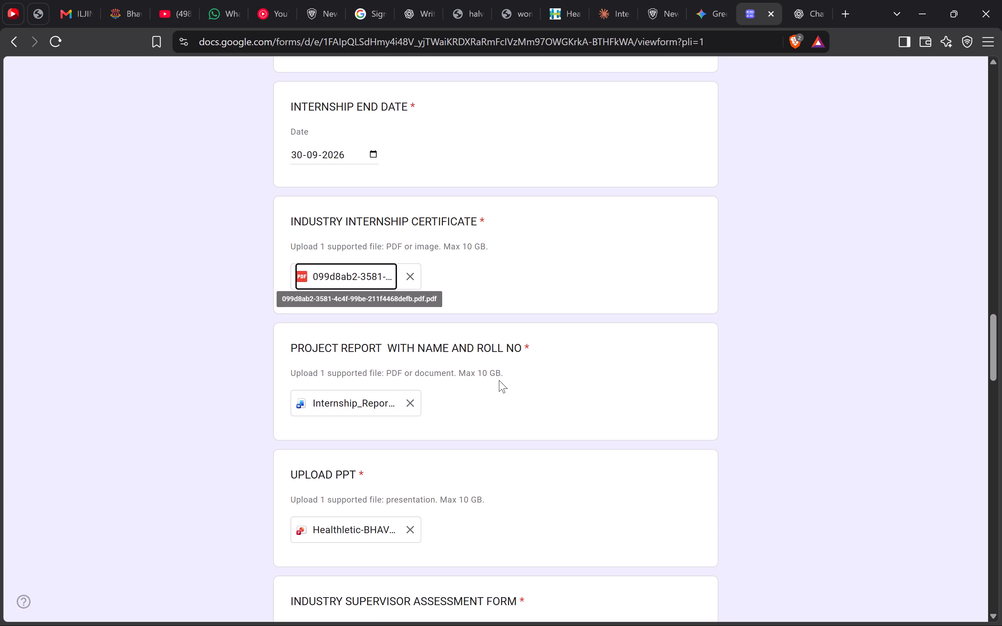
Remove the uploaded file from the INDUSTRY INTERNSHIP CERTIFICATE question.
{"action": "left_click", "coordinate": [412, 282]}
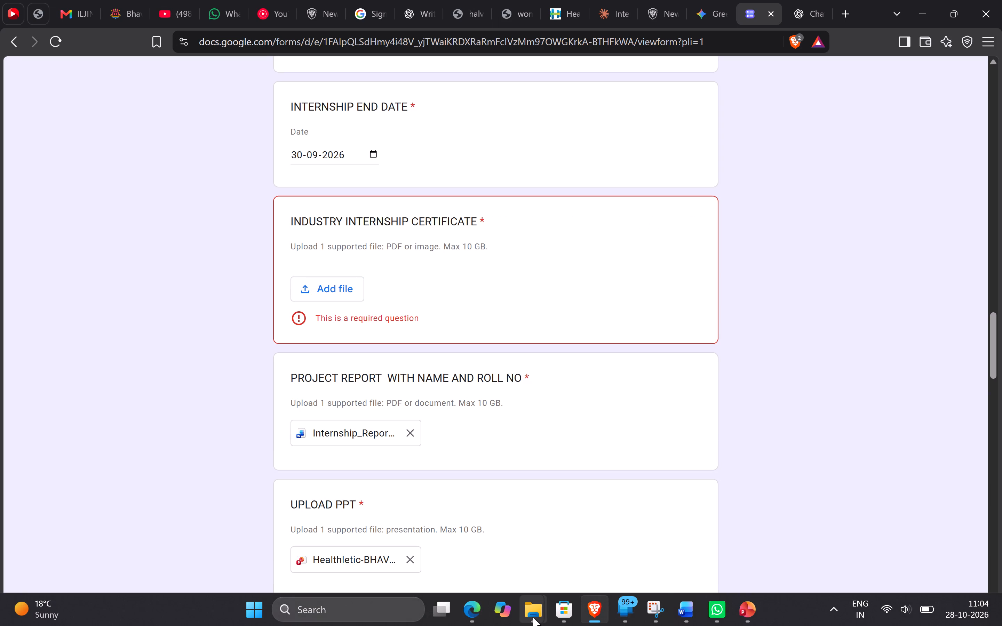
Switch to File Explorer and open the Downloads folder.
{"action": "left_click", "coordinate": [533, 617]}
{"action": "left_click", "coordinate": [489, 543]}
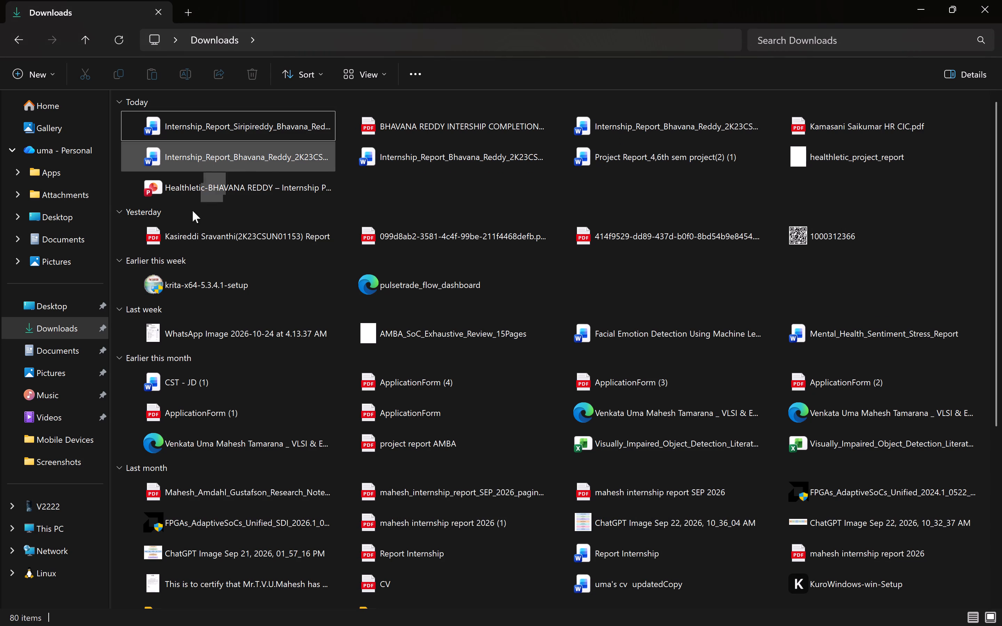
{"action": "left_click", "coordinate": [61, 330]}
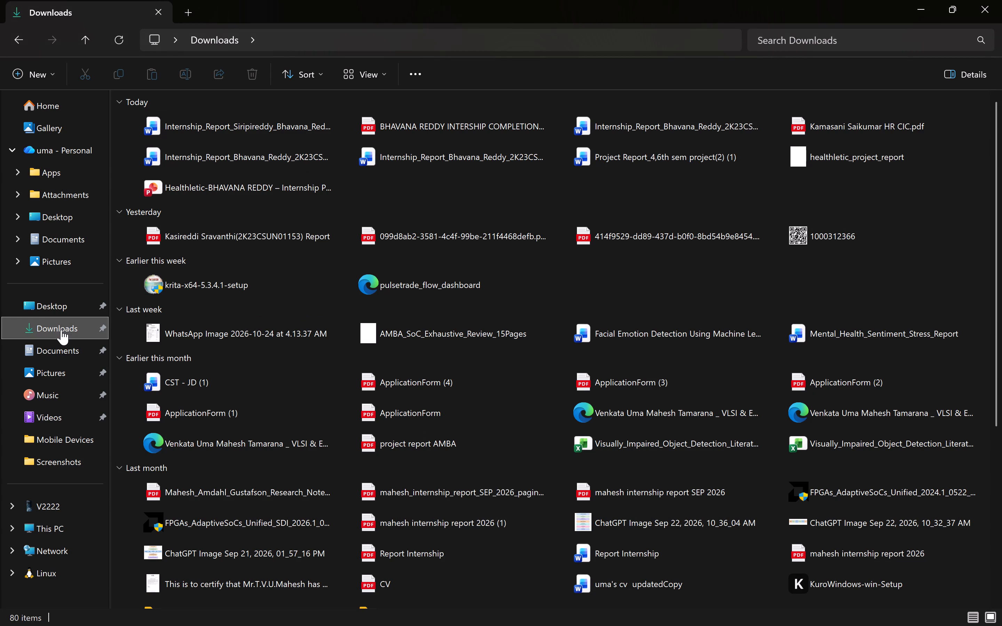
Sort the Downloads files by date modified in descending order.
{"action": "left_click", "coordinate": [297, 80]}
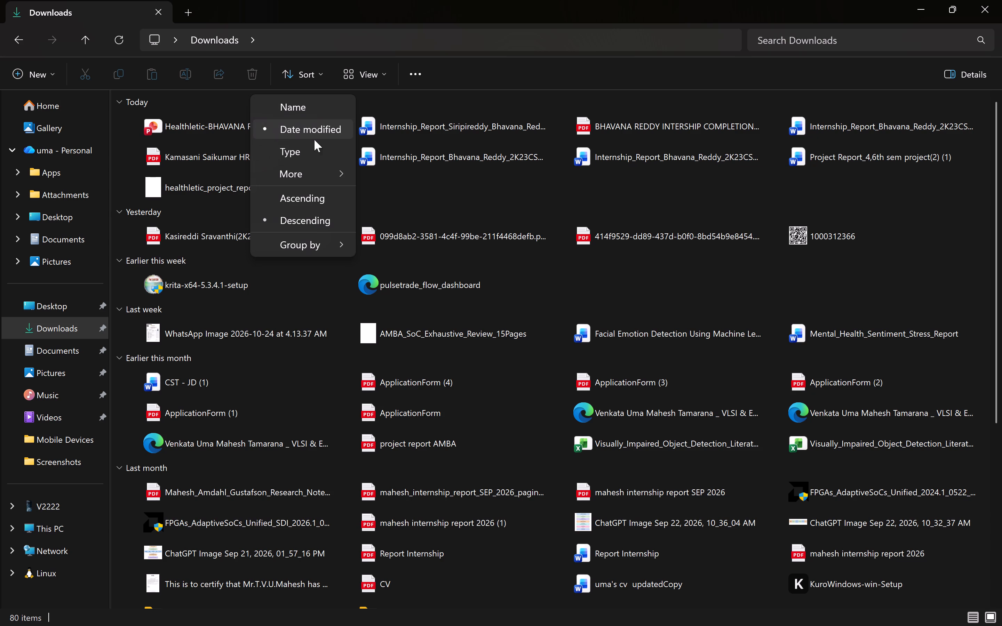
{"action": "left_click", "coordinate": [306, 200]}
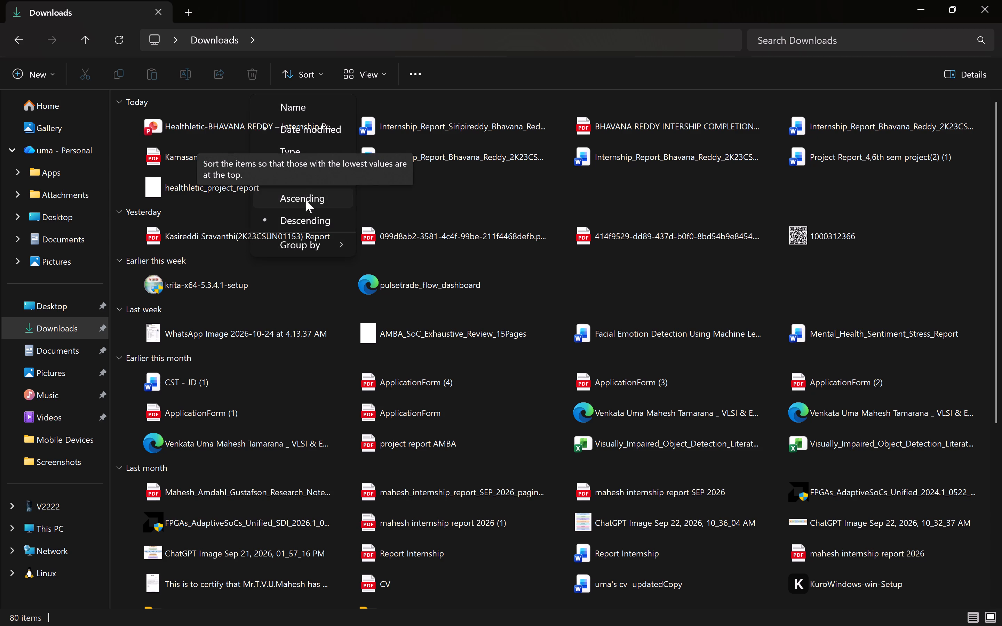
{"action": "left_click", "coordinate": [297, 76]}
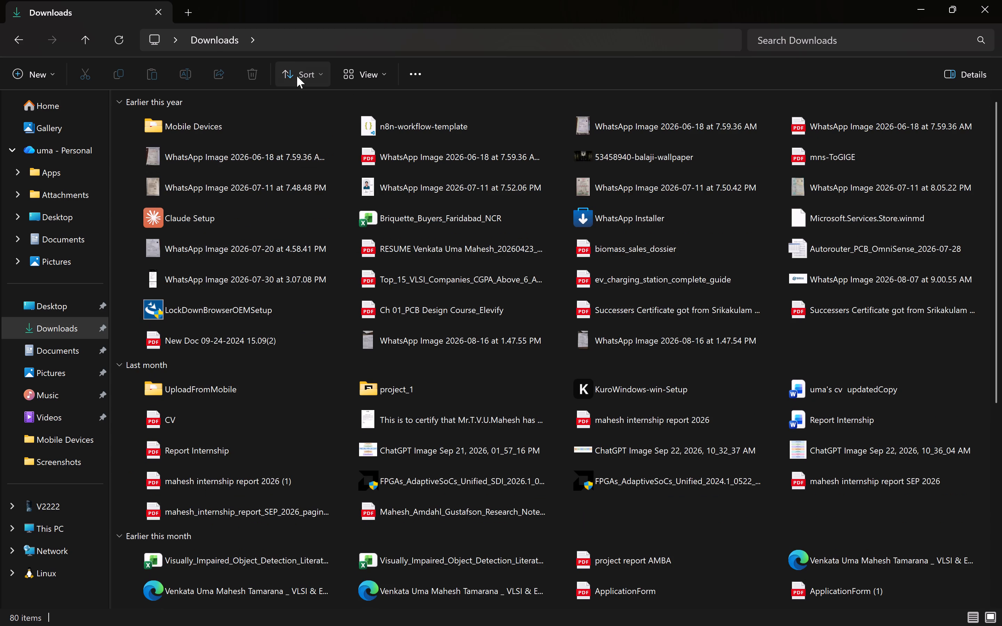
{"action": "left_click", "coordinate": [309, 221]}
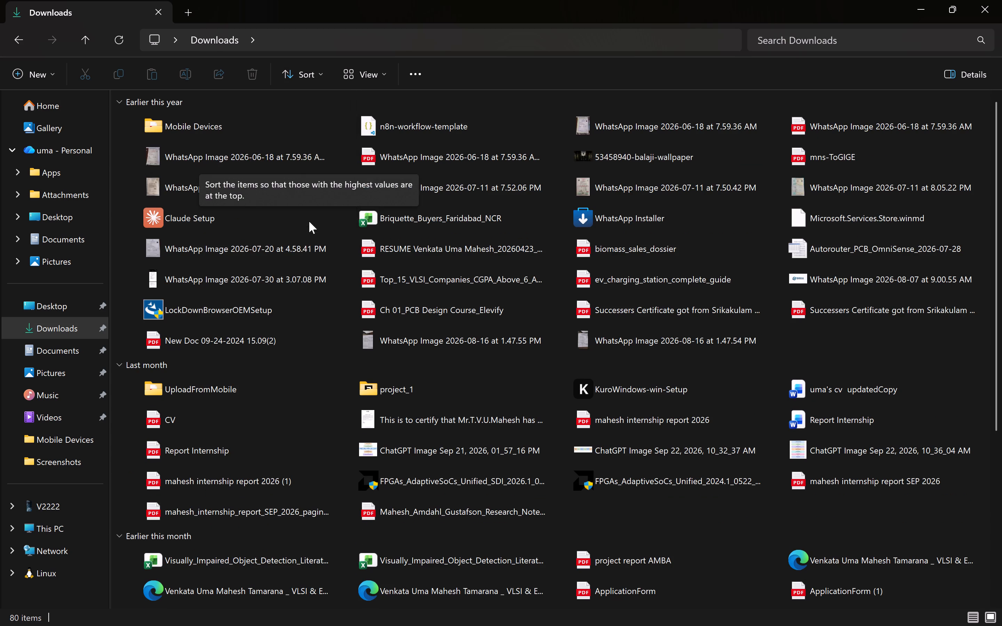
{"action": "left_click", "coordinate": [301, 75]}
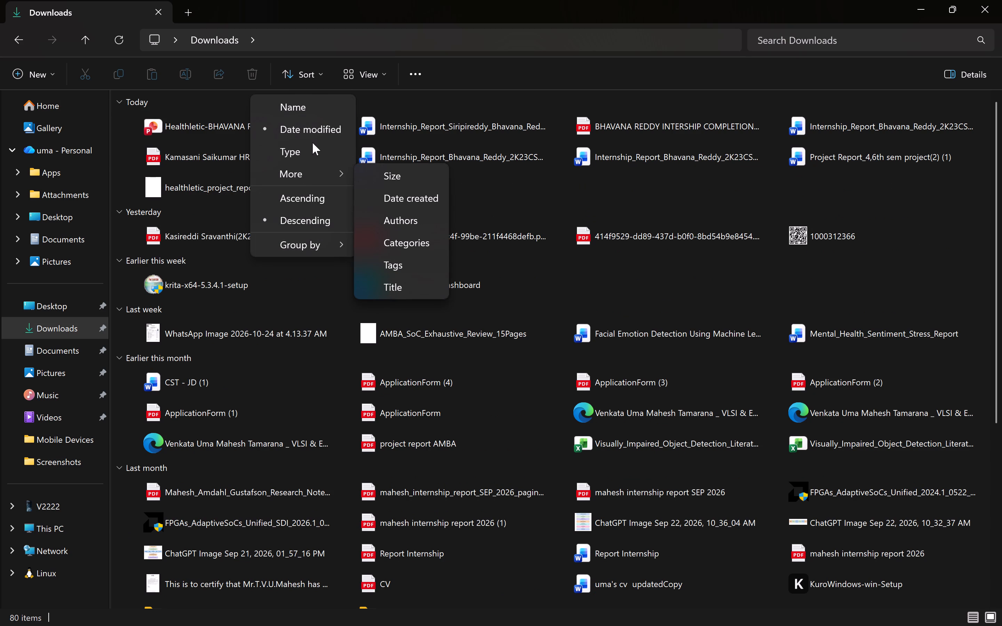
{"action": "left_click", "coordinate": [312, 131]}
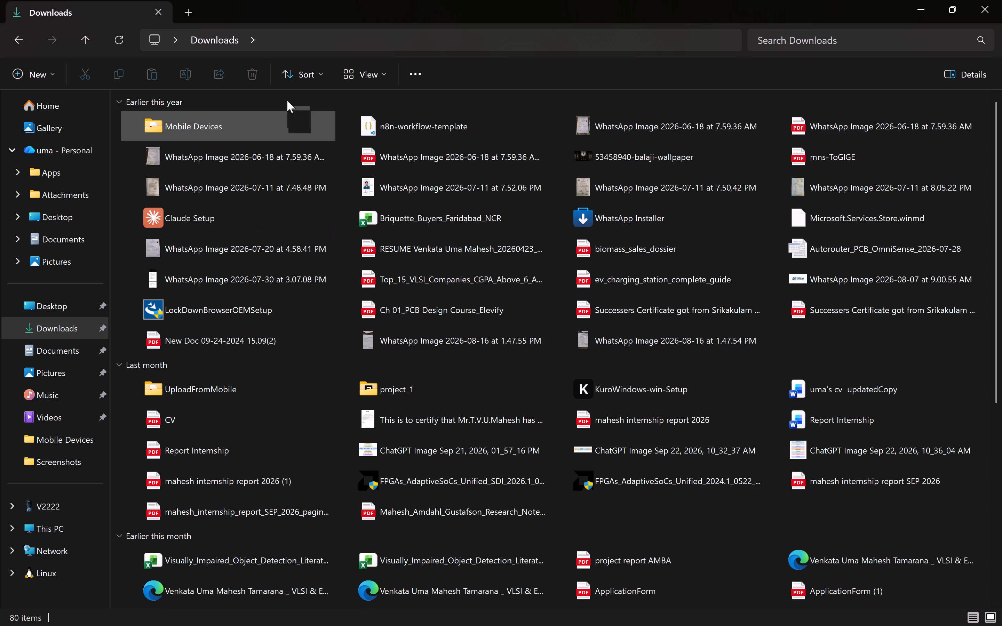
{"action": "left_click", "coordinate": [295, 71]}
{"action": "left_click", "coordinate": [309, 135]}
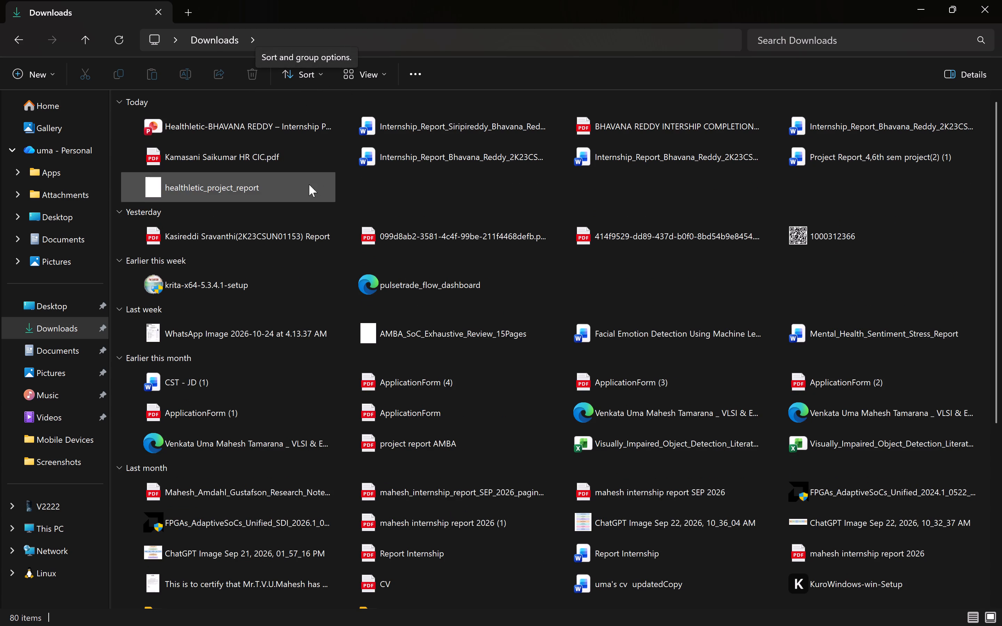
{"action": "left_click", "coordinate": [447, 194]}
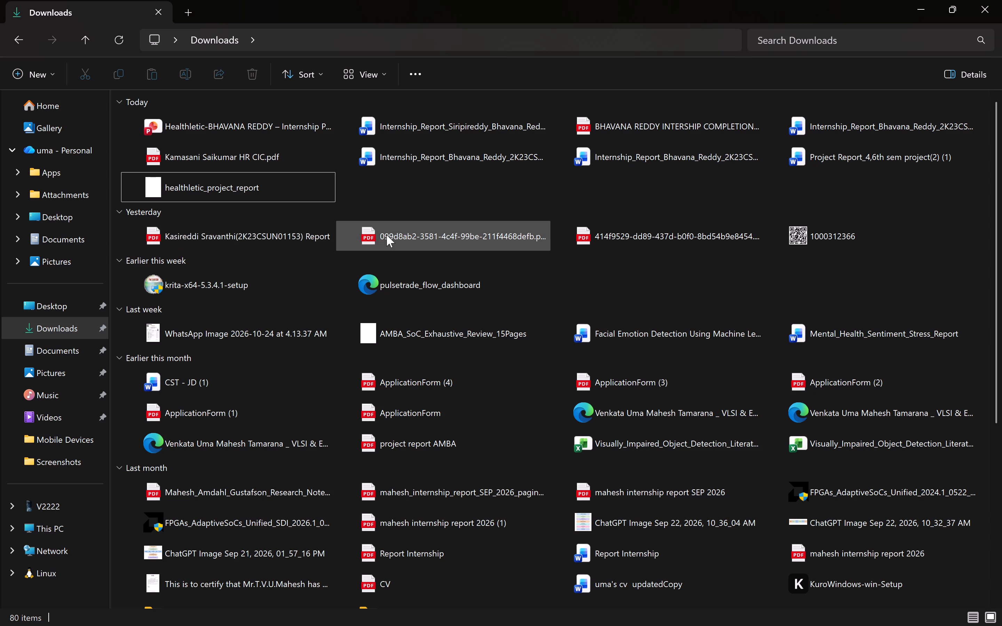
Display the Downloads files in the Details layout.
{"action": "left_click", "coordinate": [374, 77]}
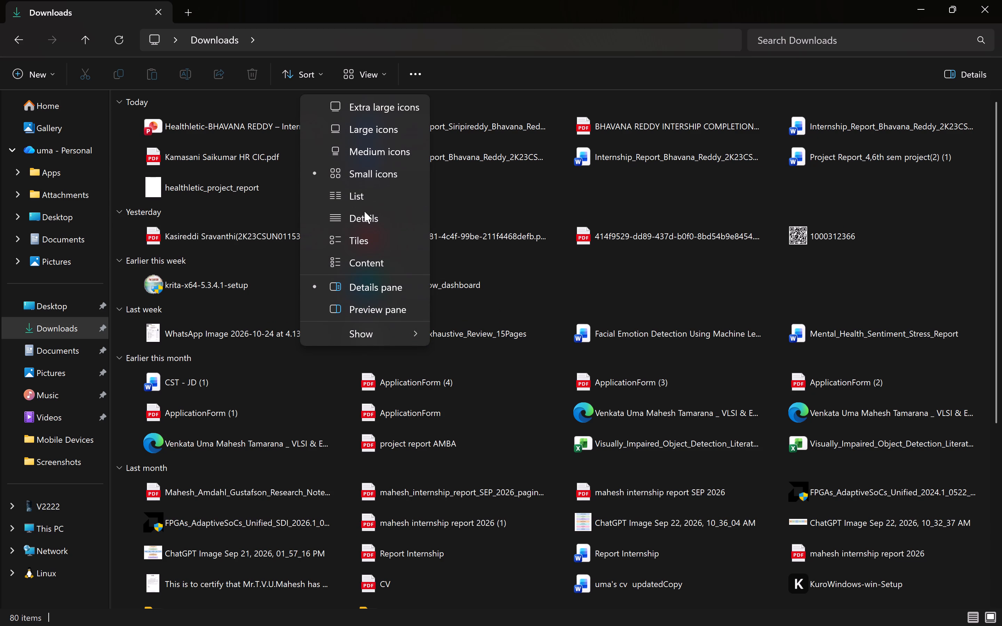
{"action": "left_click", "coordinate": [364, 216]}
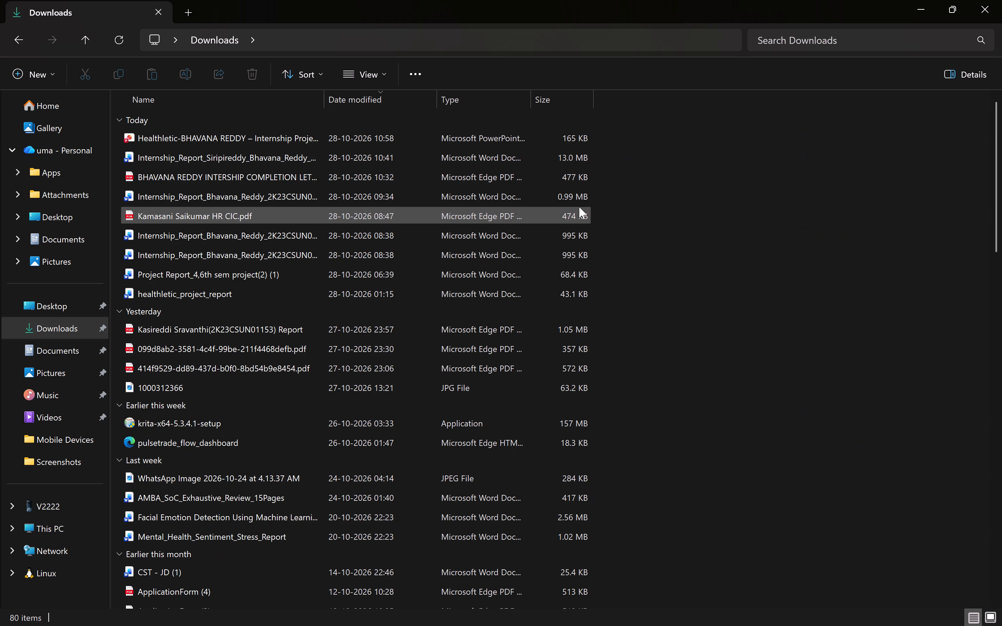
{"action": "left_click", "coordinate": [698, 230]}
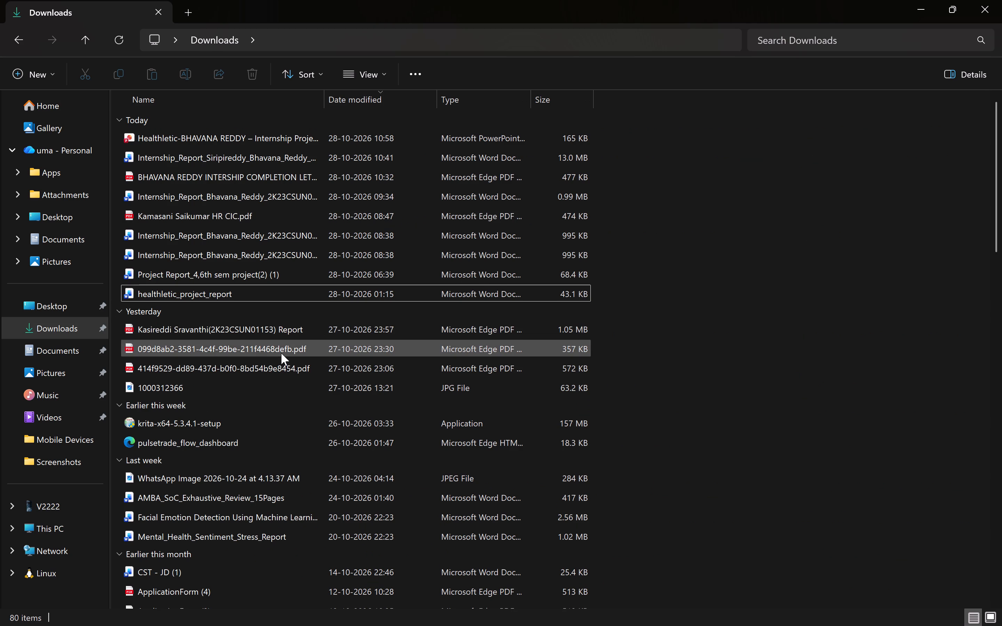
Open 099d8ab2-3581-4c4f-99be-211f4468defb.pdf from Downloads and examine whose document it is and what it certifies.
{"action": "double_click", "coordinate": [281, 353]}
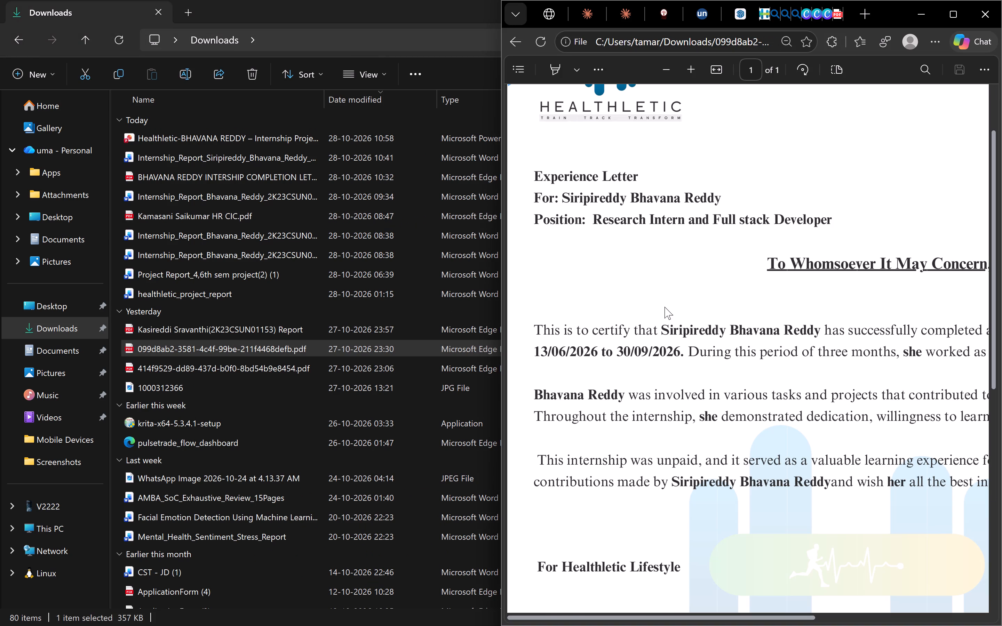
{"action": "scroll", "coordinate": [665, 307], "scroll_direction": "down", "scroll_amount": 1}
{"action": "scroll", "coordinate": [665, 307], "scroll_direction": "up", "scroll_amount": 1}
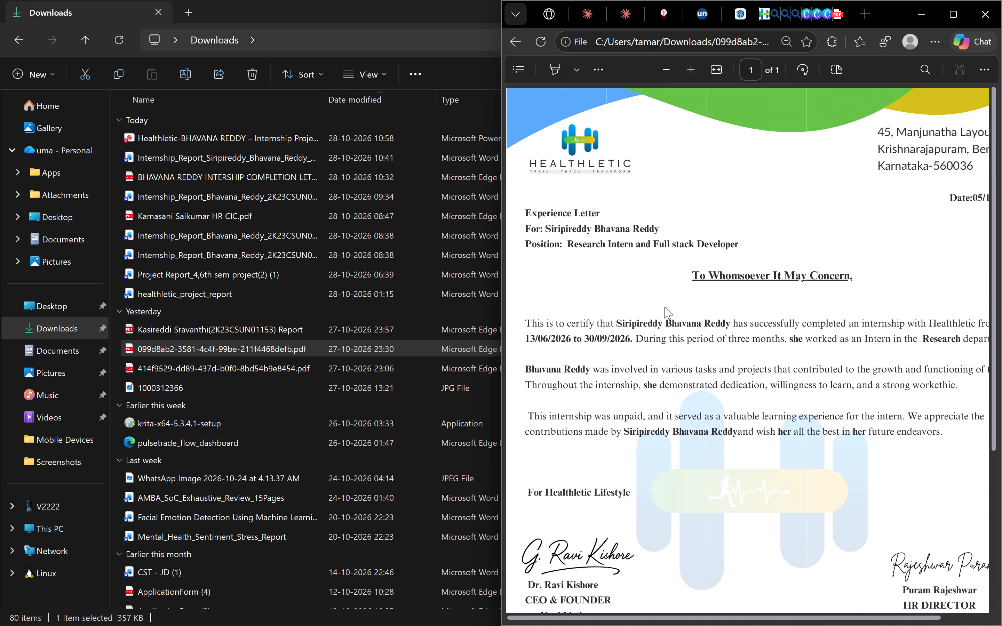
Examine the full page of the Healthletic experience letter.
{"action": "scroll", "coordinate": [665, 307], "scroll_direction": "up", "scroll_amount": 2}
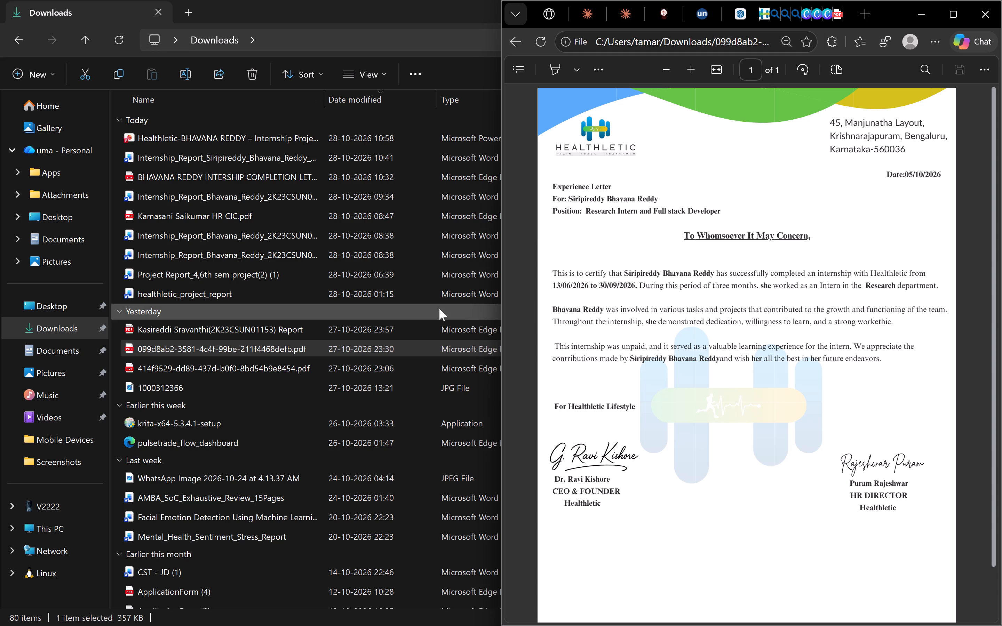
Open 414f9529-dd89-437d-b0f0-8bd54b9e8454.pdf from the Downloads folder and examine whose certificate it is and what it certifies.
{"action": "left_click", "coordinate": [271, 339]}
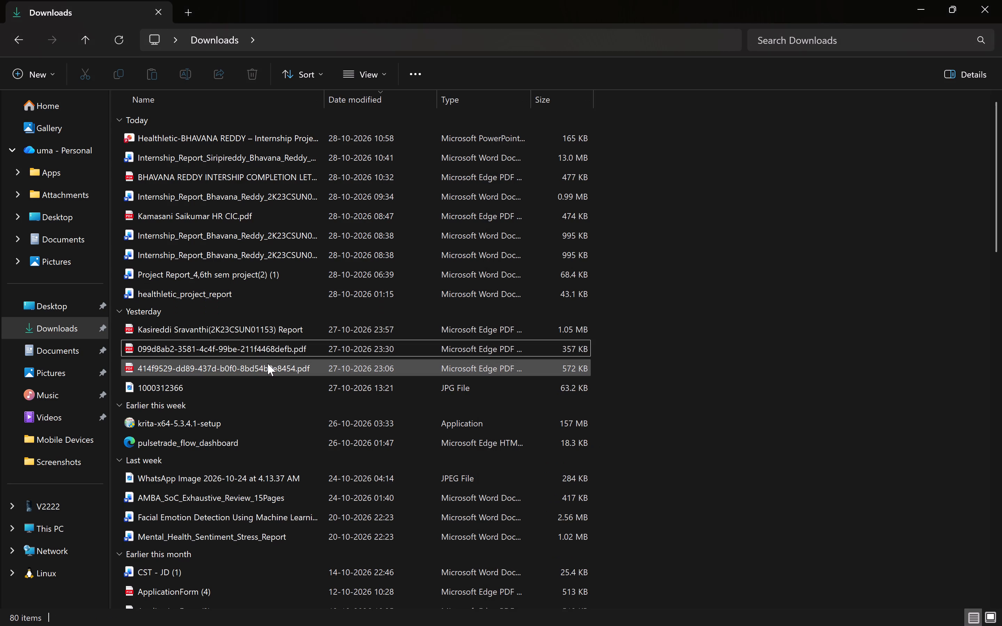
{"action": "double_click", "coordinate": [268, 363]}
{"action": "scroll", "coordinate": [657, 344], "scroll_direction": "up", "scroll_amount": 1}
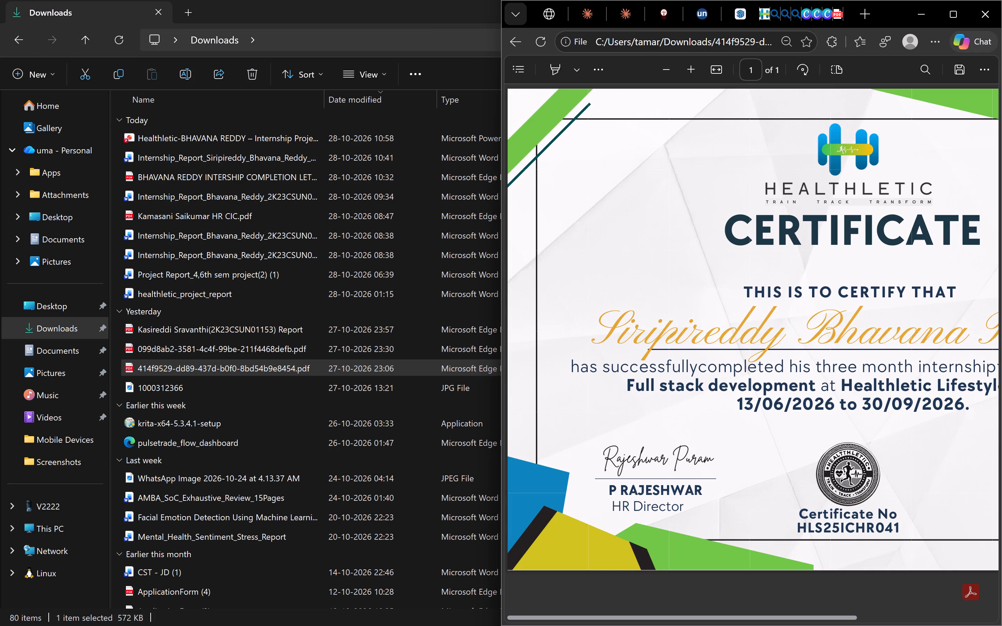
{"action": "scroll", "coordinate": [657, 344], "scroll_direction": "left", "scroll_amount": 1}
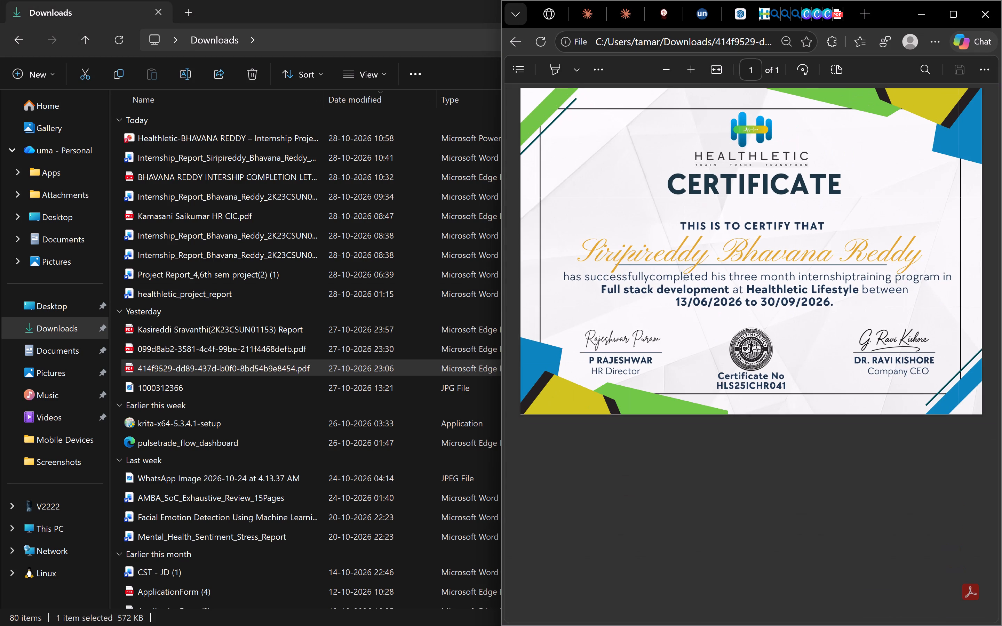
{"action": "scroll", "coordinate": [657, 344], "scroll_direction": "up", "scroll_amount": 1}
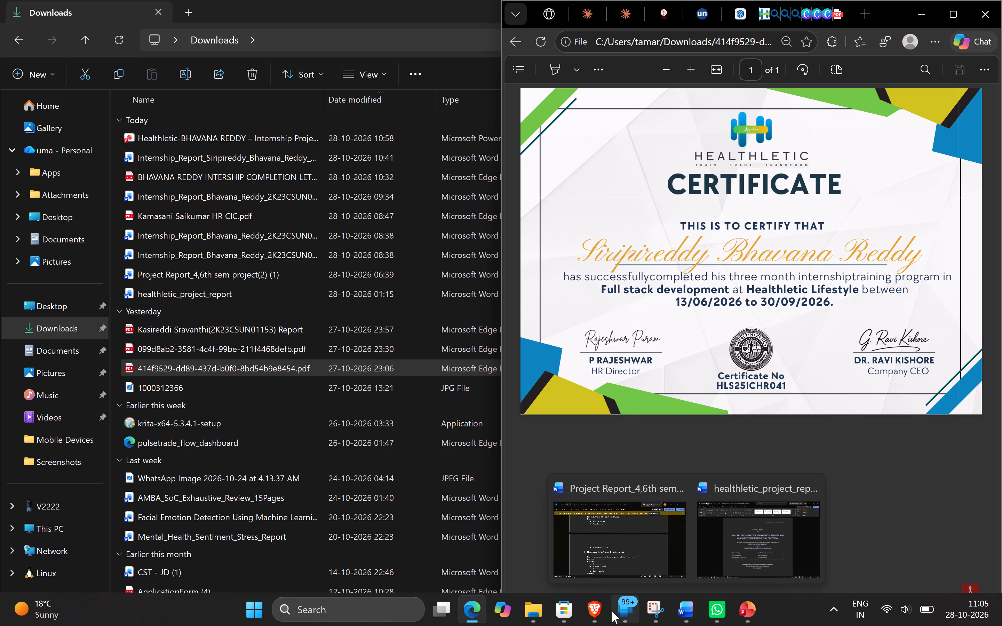
Switch to the form in Brave and upload 414f9529-dd89-437d-b0f0-8bd54b9e8454.pdf from Downloads as the INDUSTRY INTERNSHIP CERTIFICATE.
{"action": "left_click", "coordinate": [603, 613]}
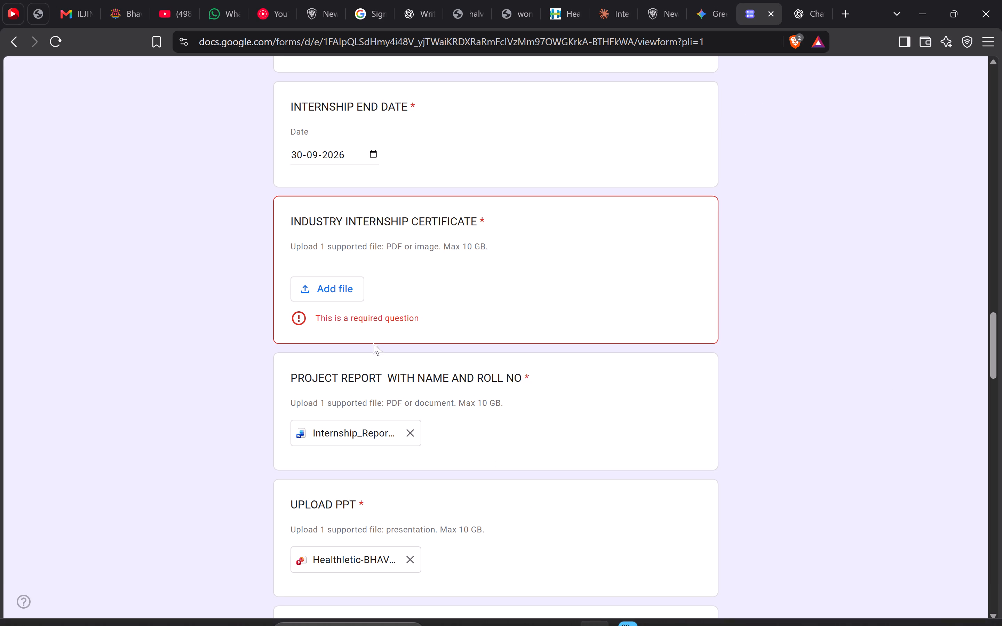
{"action": "left_click", "coordinate": [332, 289]}
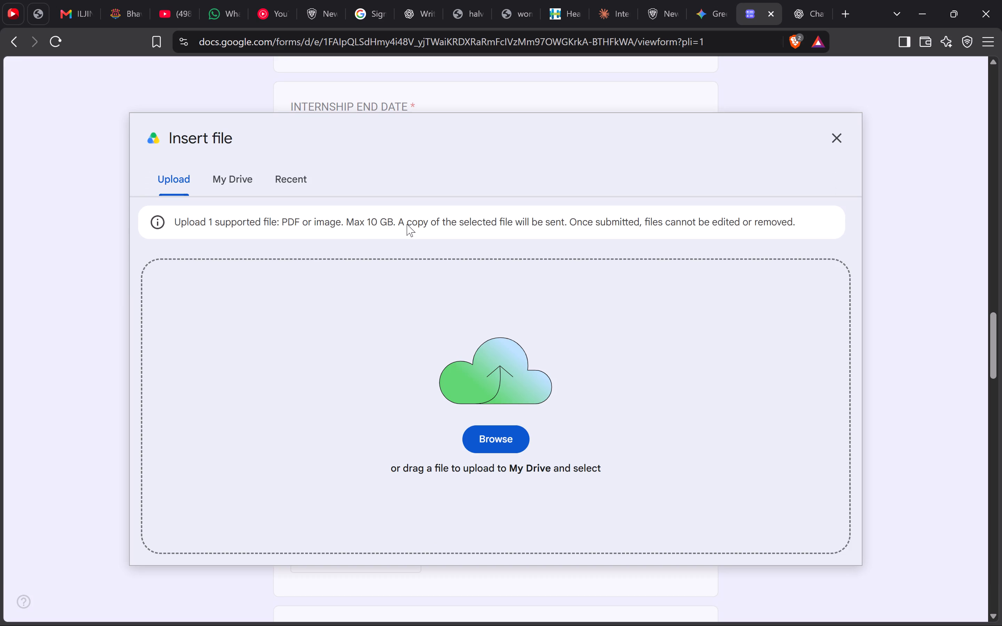
{"action": "left_click", "coordinate": [487, 440]}
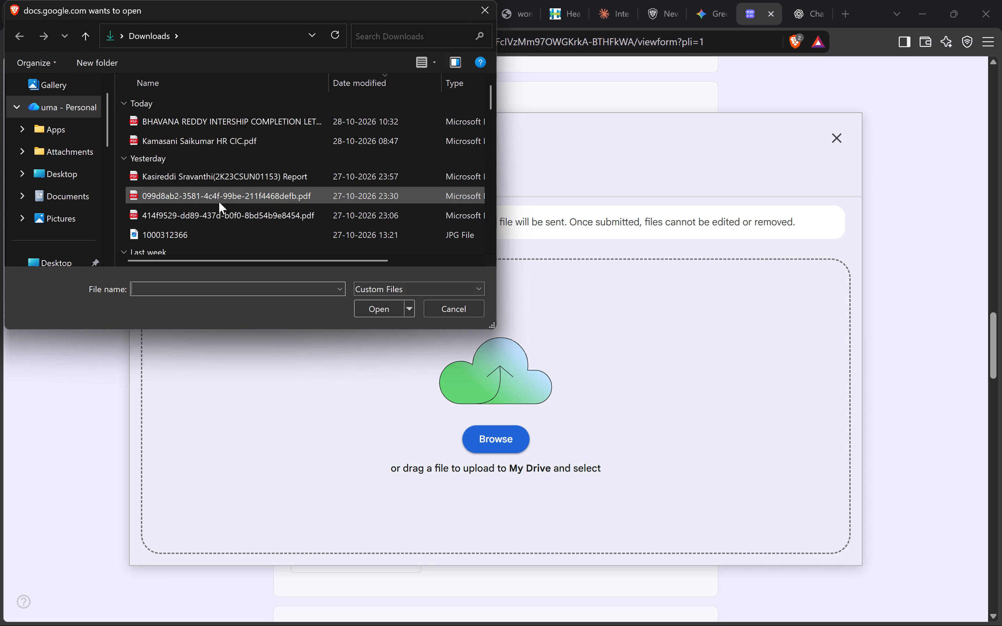
{"action": "left_click", "coordinate": [206, 215]}
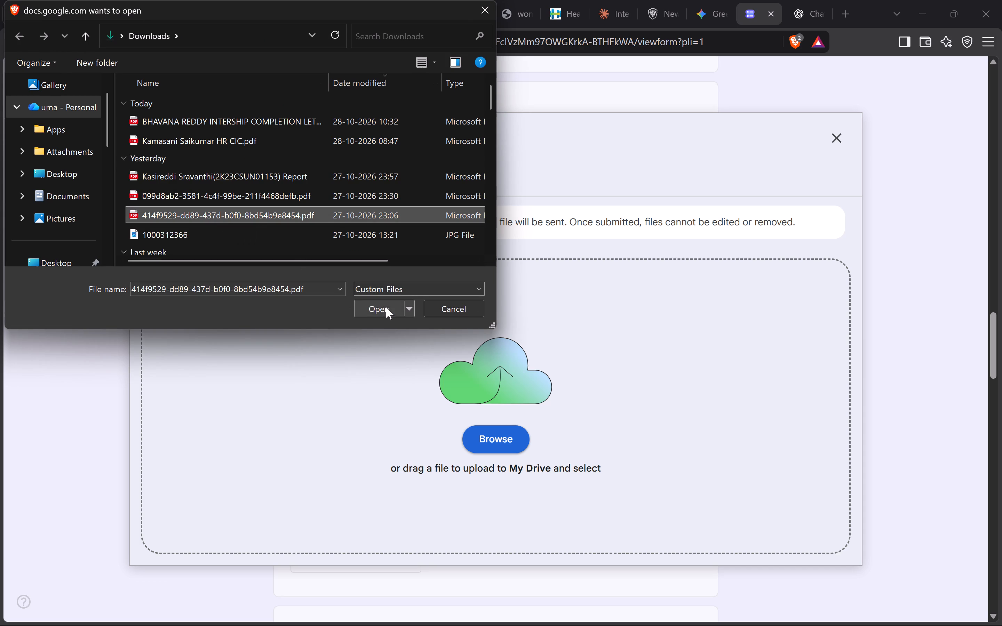
{"action": "left_click", "coordinate": [389, 309]}
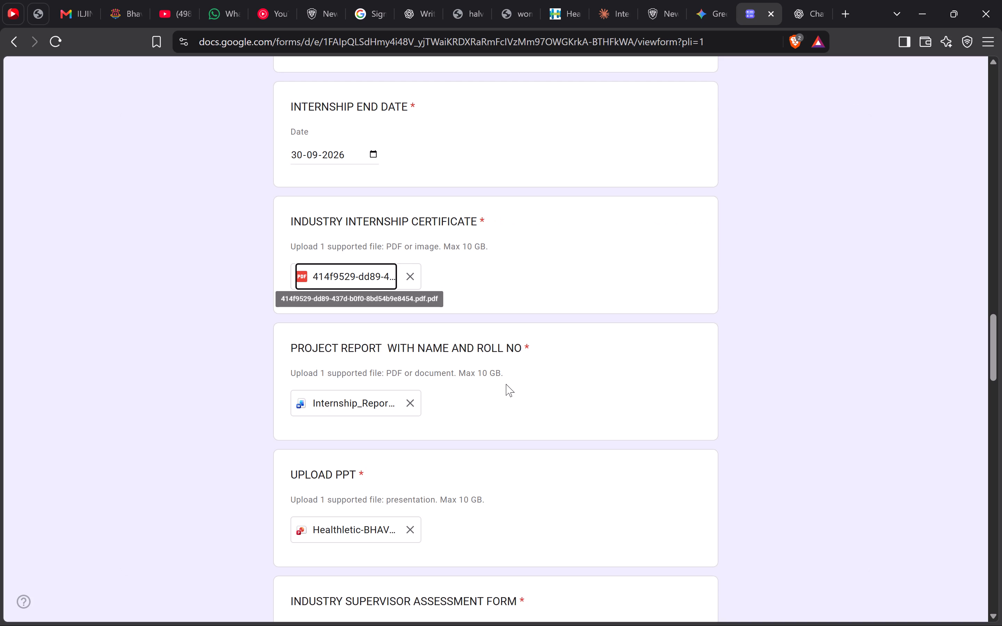
Look through the form questions after the internship certificate to see which uploads and answers are still needed.
{"action": "scroll", "coordinate": [506, 384], "scroll_direction": "down", "scroll_amount": 2}
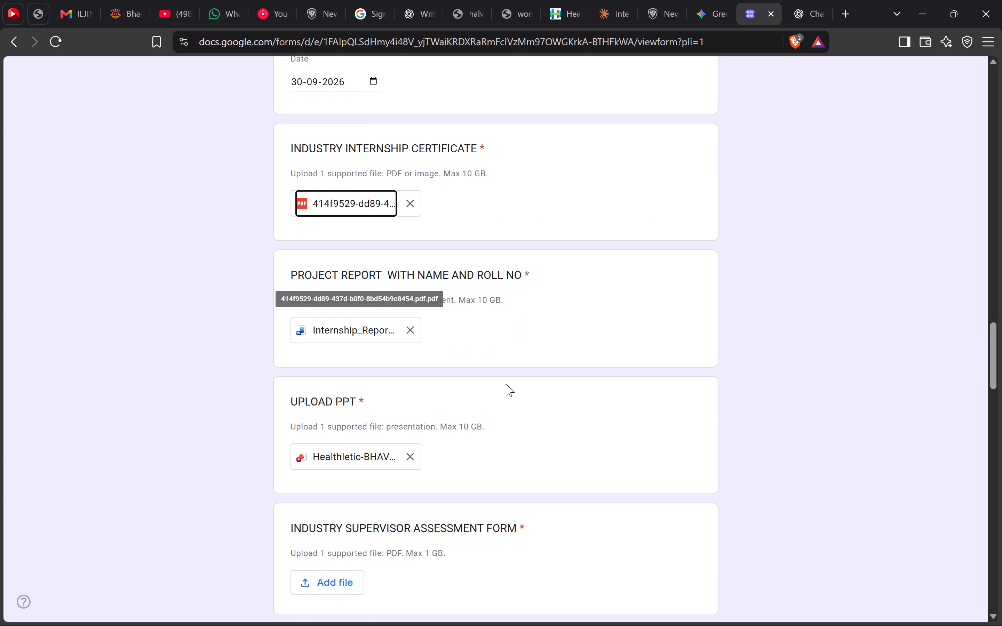
{"action": "scroll", "coordinate": [506, 384], "scroll_direction": "down", "scroll_amount": 4}
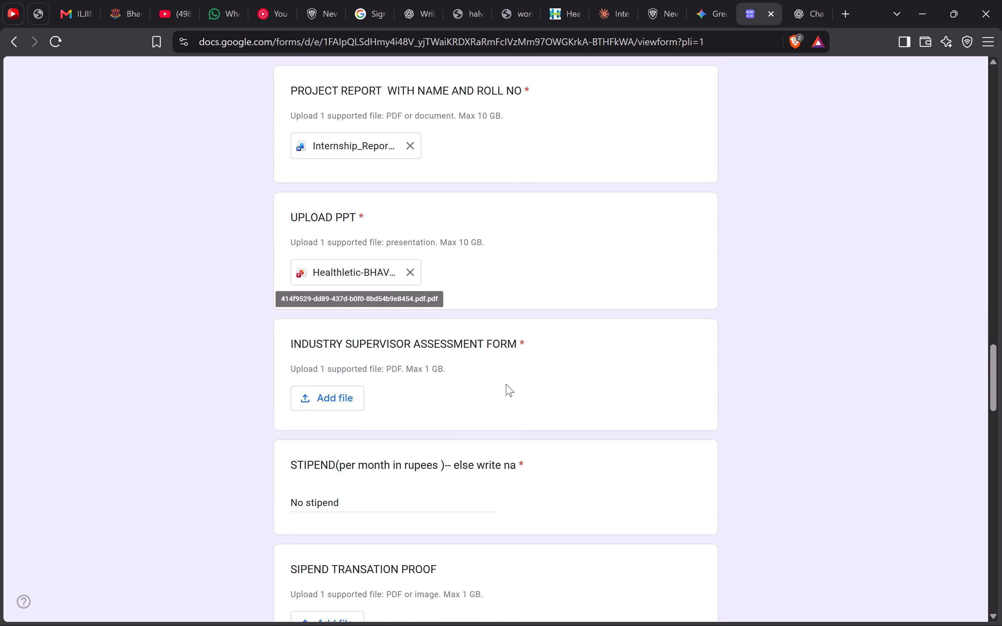
{"action": "scroll", "coordinate": [506, 384], "scroll_direction": "down", "scroll_amount": 3}
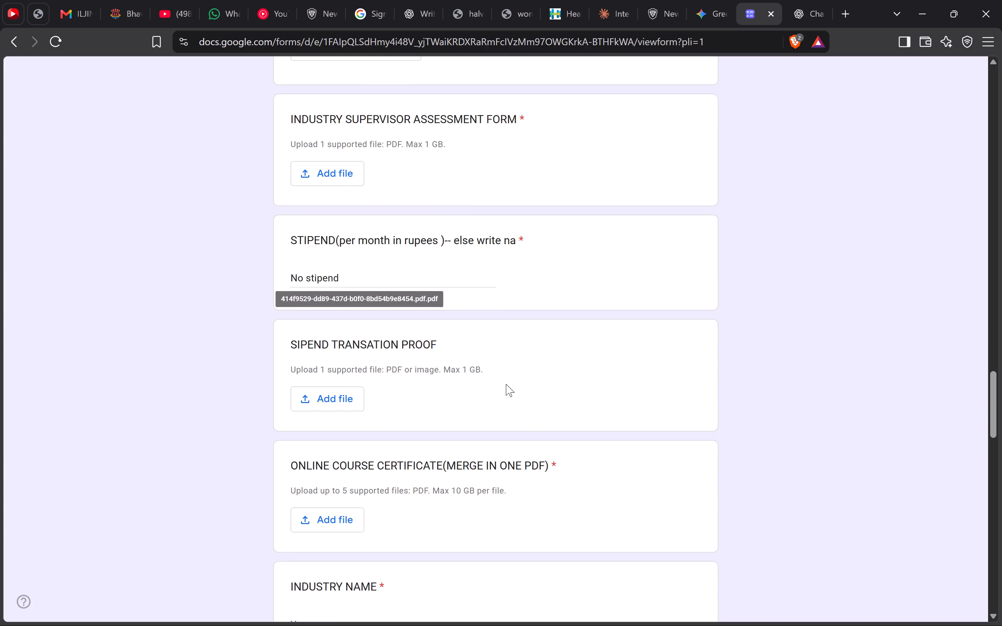
{"action": "scroll", "coordinate": [506, 384], "scroll_direction": "down", "scroll_amount": 3}
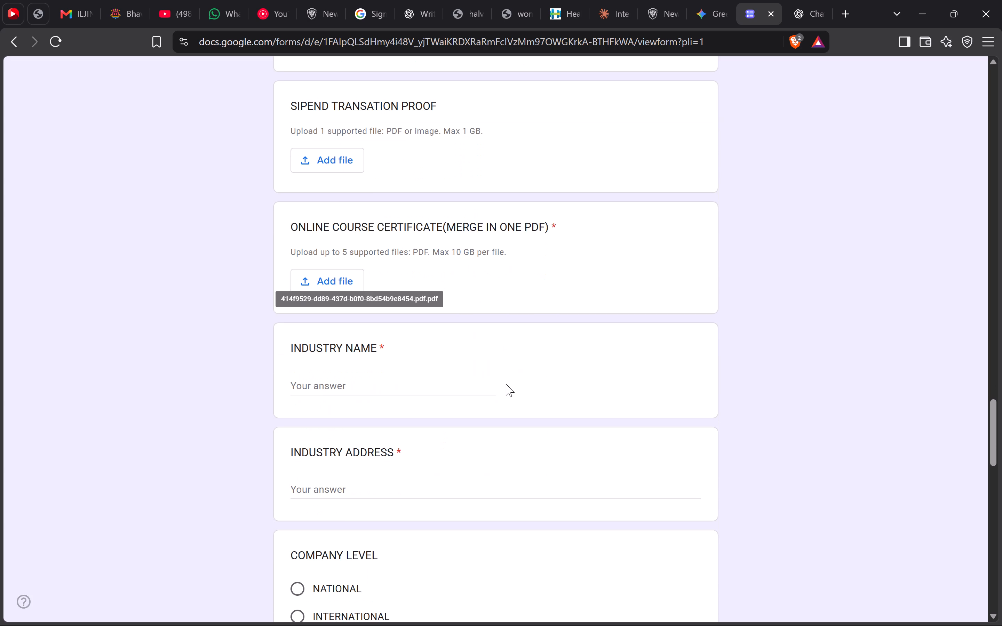
{"action": "scroll", "coordinate": [506, 384], "scroll_direction": "down", "scroll_amount": 3}
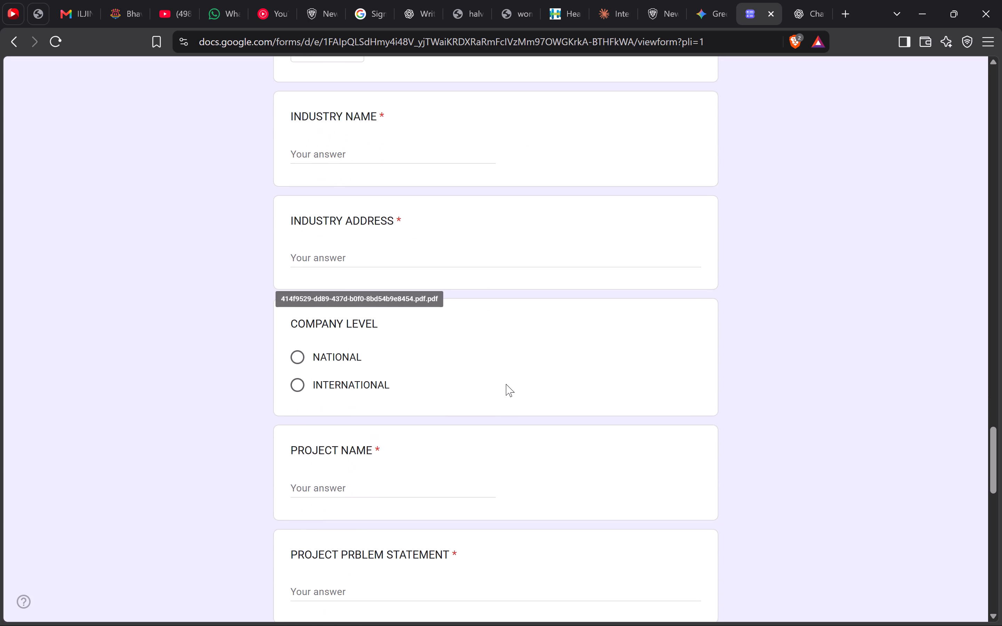
{"action": "scroll", "coordinate": [506, 384], "scroll_direction": "down", "scroll_amount": 7}
Check the answers already entered in the earlier form questions, back to the beginning of the form.
{"action": "scroll", "coordinate": [506, 384], "scroll_direction": "up", "scroll_amount": 14}
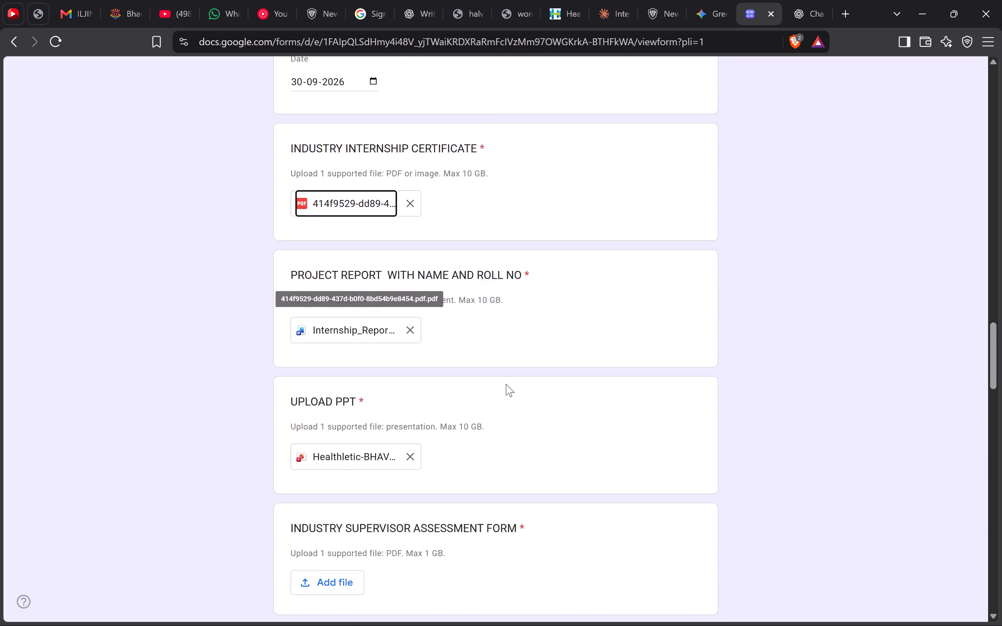
{"action": "scroll", "coordinate": [506, 384], "scroll_direction": "up", "scroll_amount": 4}
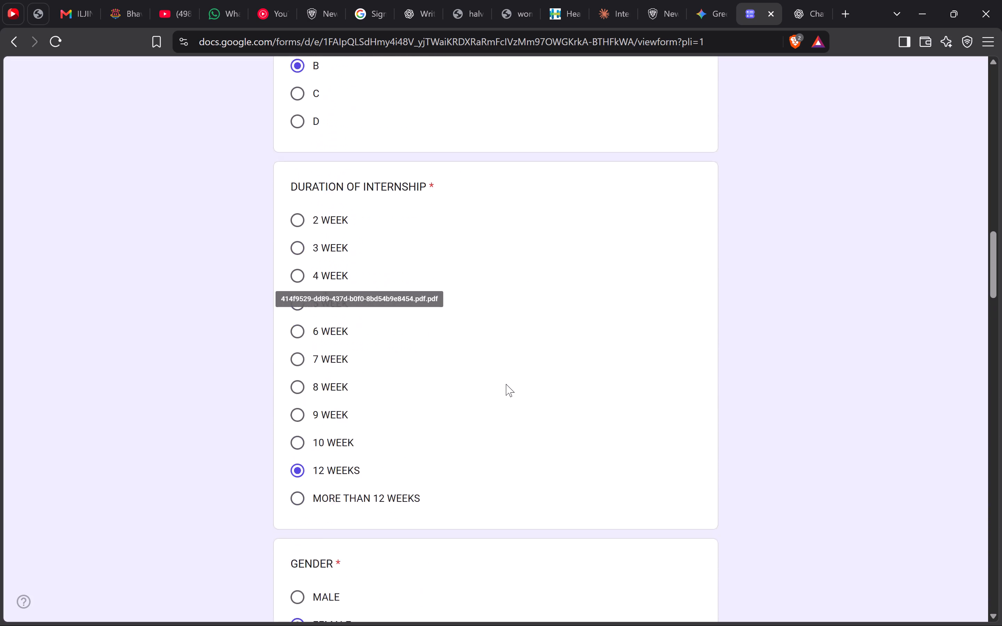
{"action": "scroll", "coordinate": [506, 384], "scroll_direction": "up", "scroll_amount": 5}
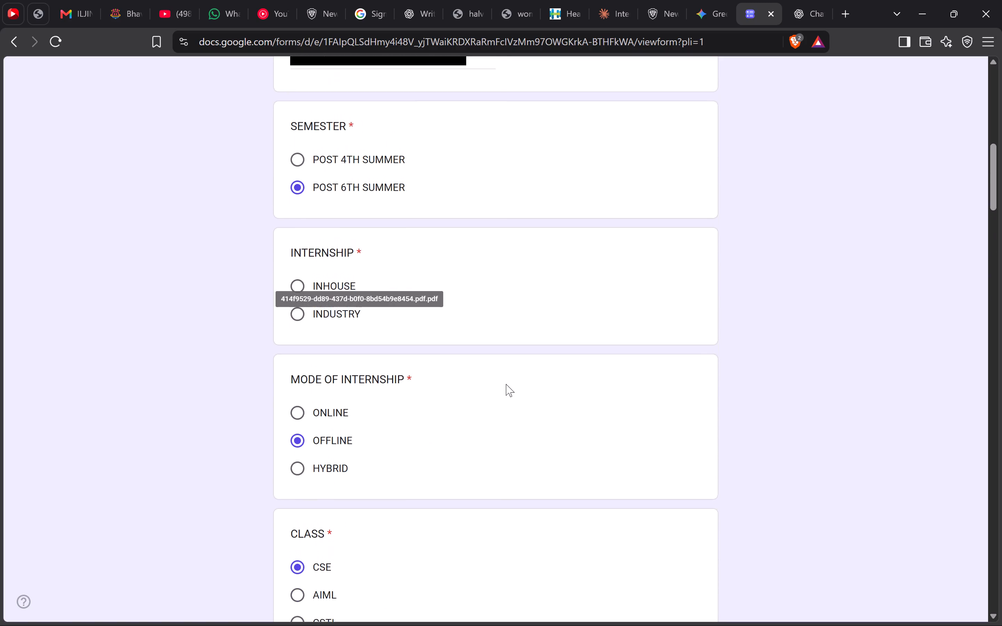
{"action": "scroll", "coordinate": [506, 384], "scroll_direction": "up", "scroll_amount": 4}
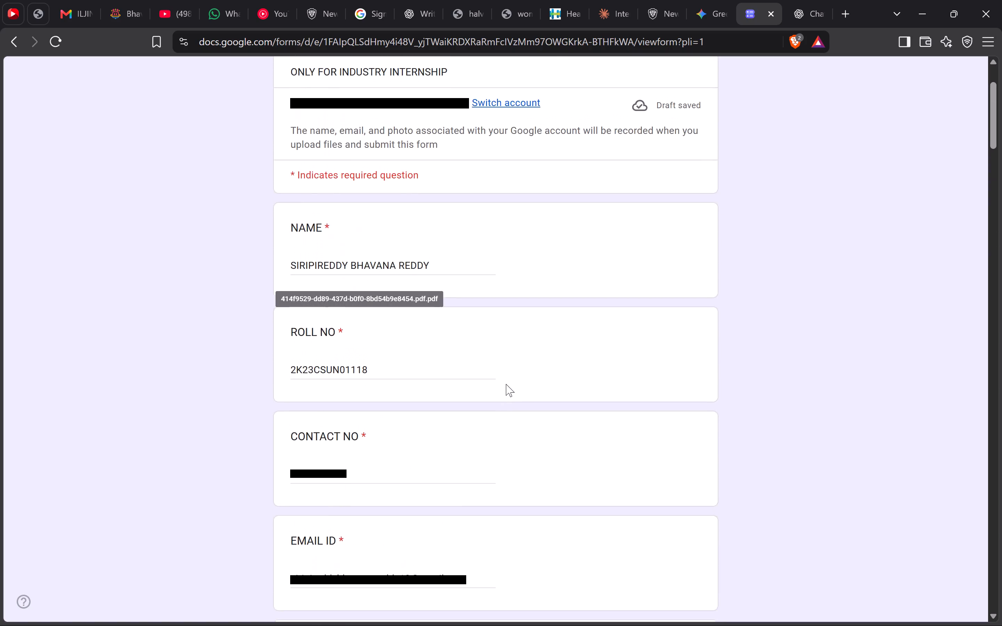
{"action": "scroll", "coordinate": [506, 384], "scroll_direction": "up", "scroll_amount": 1}
Review the whole form from the name question down to the supporting evidence upload for unanswered questions.
{"action": "scroll", "coordinate": [506, 384], "scroll_direction": "down", "scroll_amount": 4}
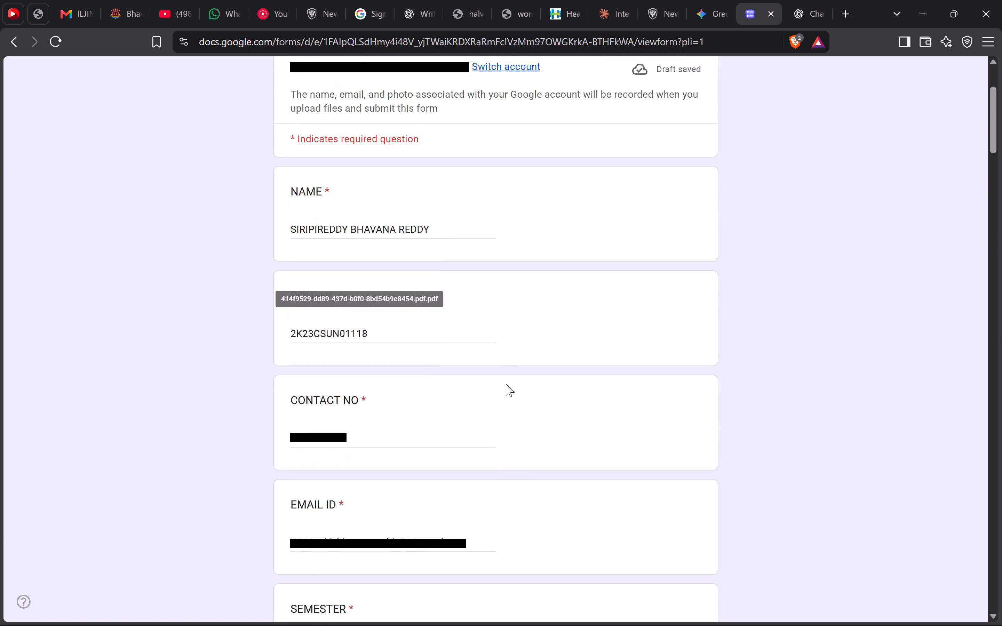
{"action": "scroll", "coordinate": [506, 384], "scroll_direction": "down", "scroll_amount": 12}
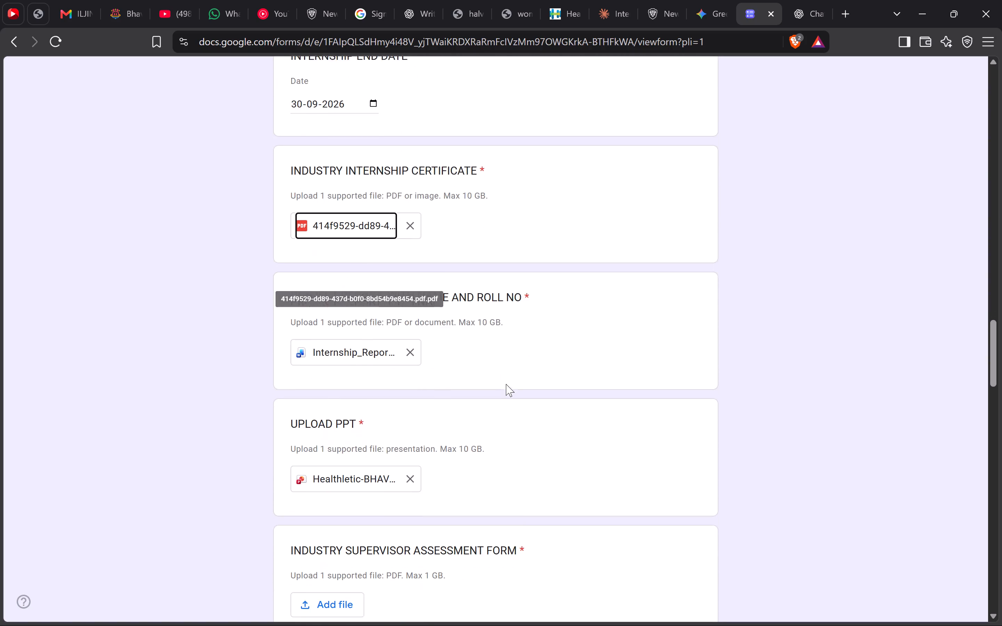
{"action": "scroll", "coordinate": [506, 384], "scroll_direction": "down", "scroll_amount": 3}
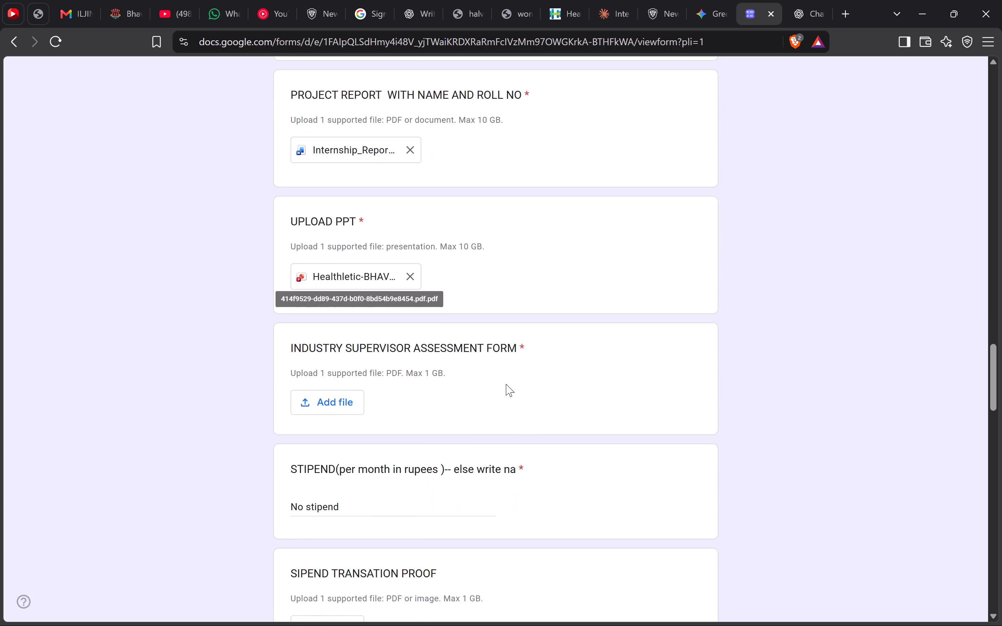
{"action": "scroll", "coordinate": [506, 384], "scroll_direction": "down", "scroll_amount": 4}
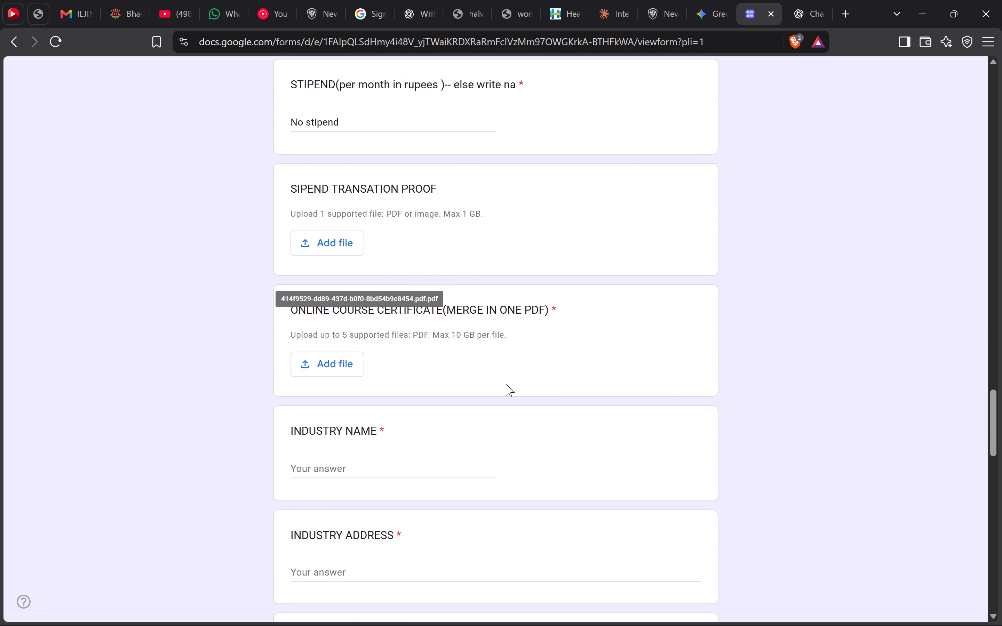
{"action": "scroll", "coordinate": [506, 384], "scroll_direction": "down", "scroll_amount": 6}
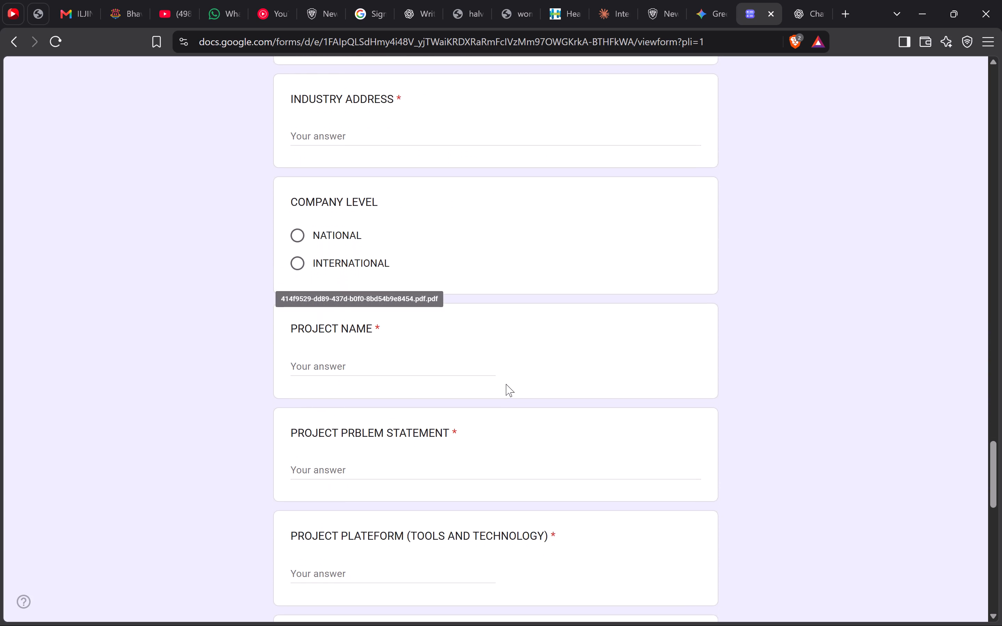
{"action": "scroll", "coordinate": [506, 384], "scroll_direction": "down", "scroll_amount": 5}
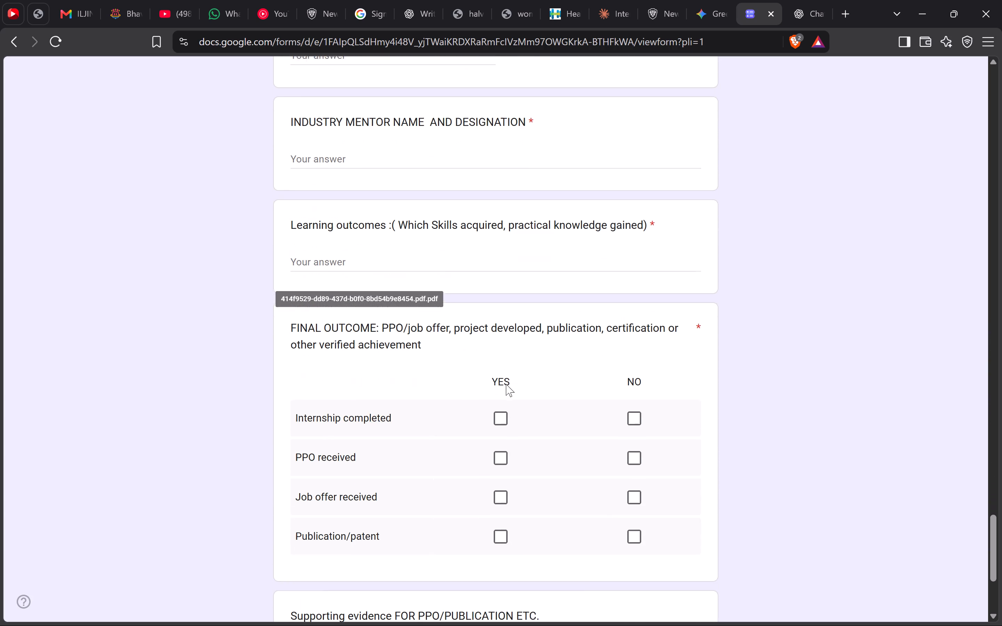
{"action": "scroll", "coordinate": [506, 384], "scroll_direction": "down", "scroll_amount": 4}
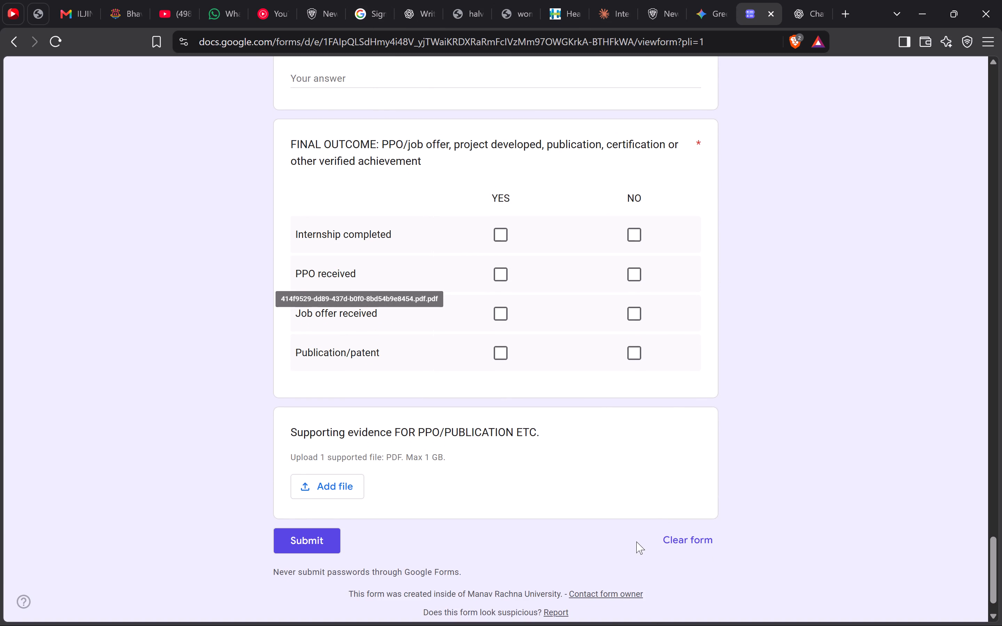
Switch to Edge, maximize it, and copy the company's address text from the internship completion certificate design in Canva.
{"action": "left_click", "coordinate": [467, 616]}
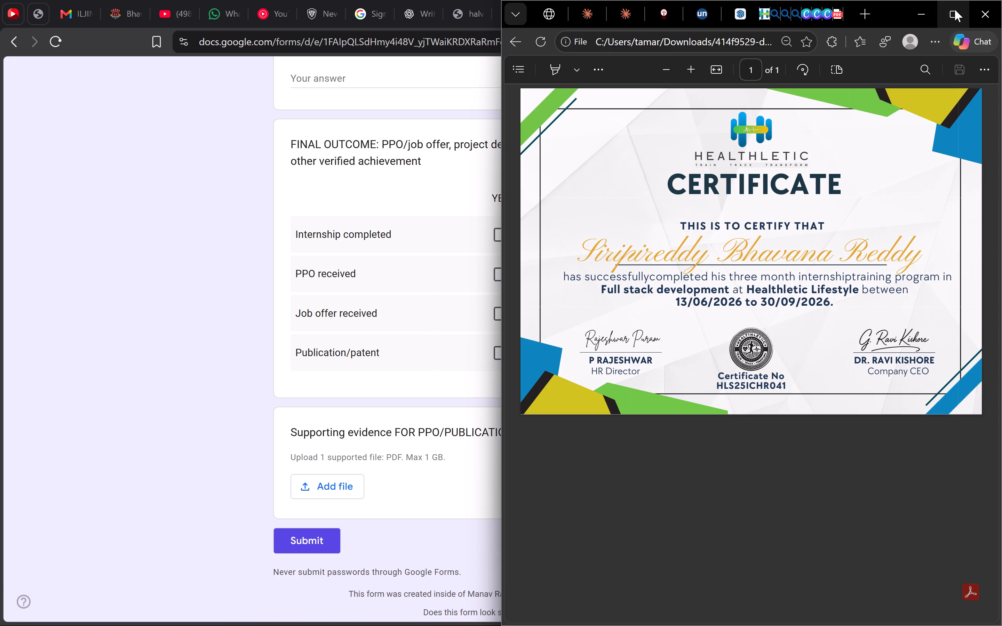
{"action": "left_click", "coordinate": [955, 9]}
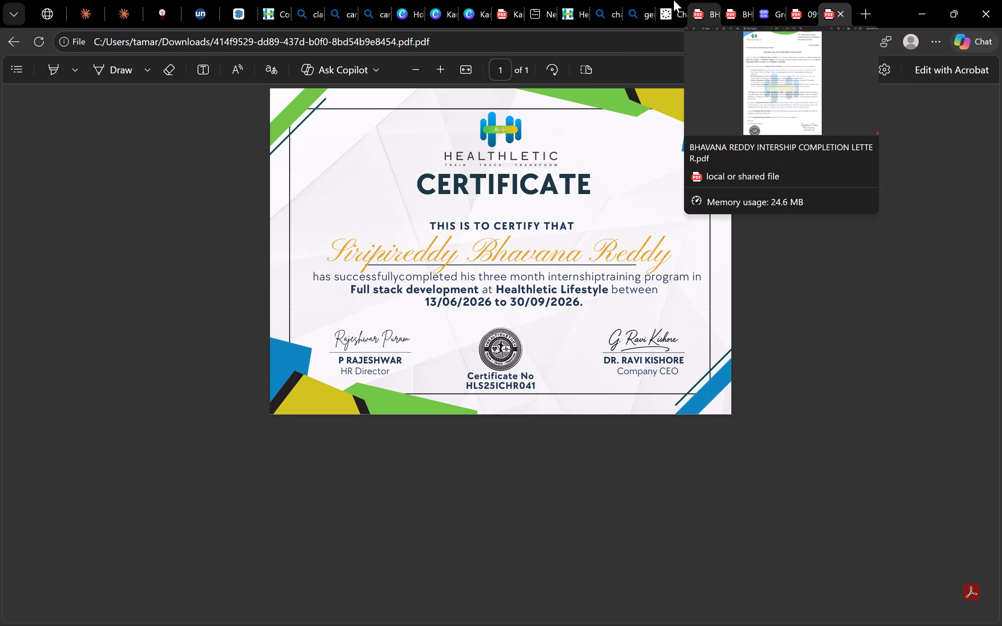
{"action": "left_click", "coordinate": [469, 9]}
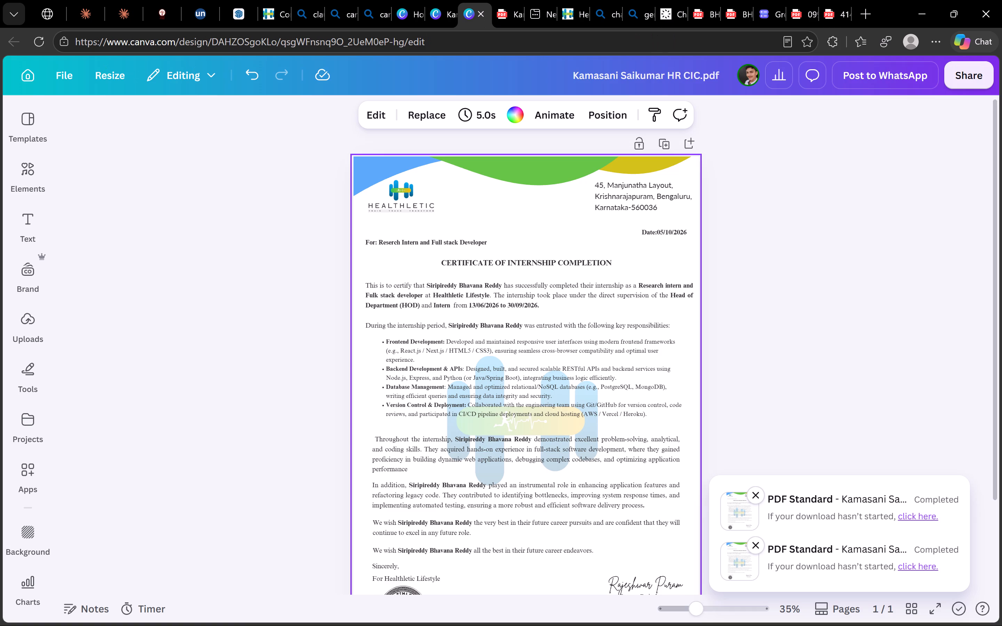
{"action": "left_click", "coordinate": [602, 184]}
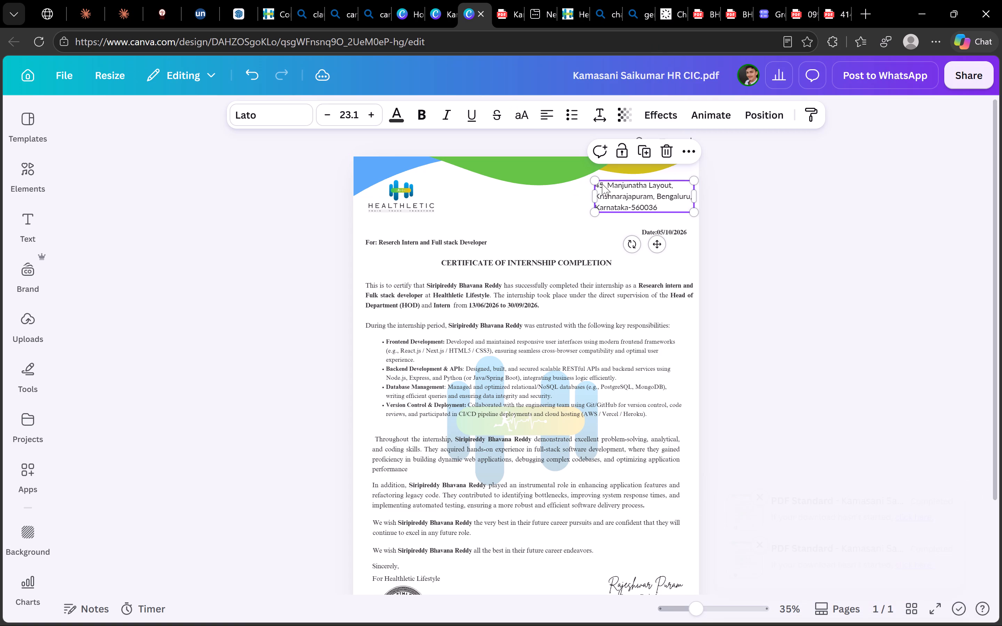
{"action": "left_click", "coordinate": [656, 202]}
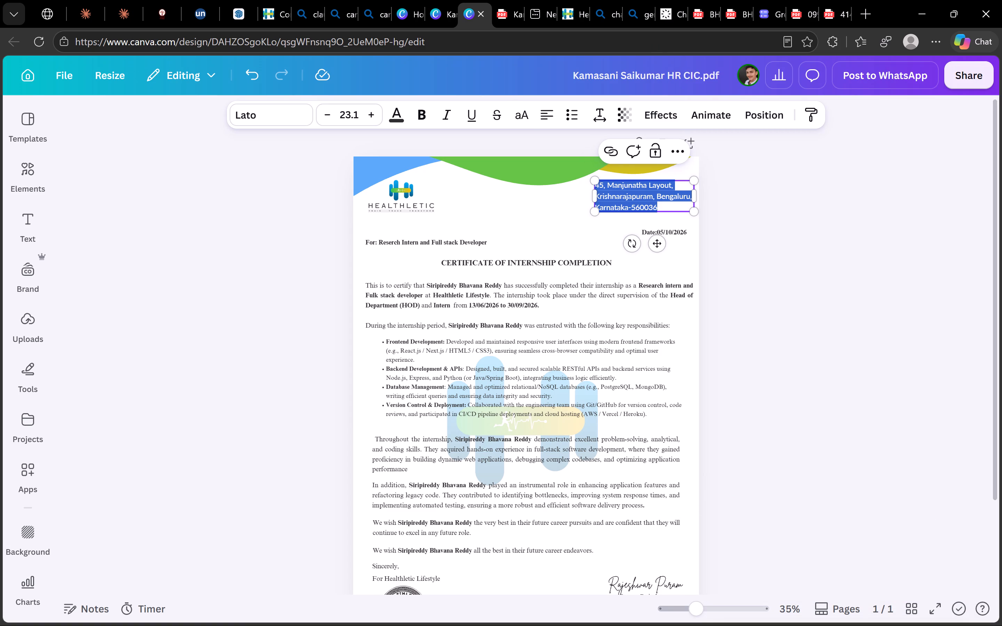
{"action": "key", "text": "ctrl+c"}
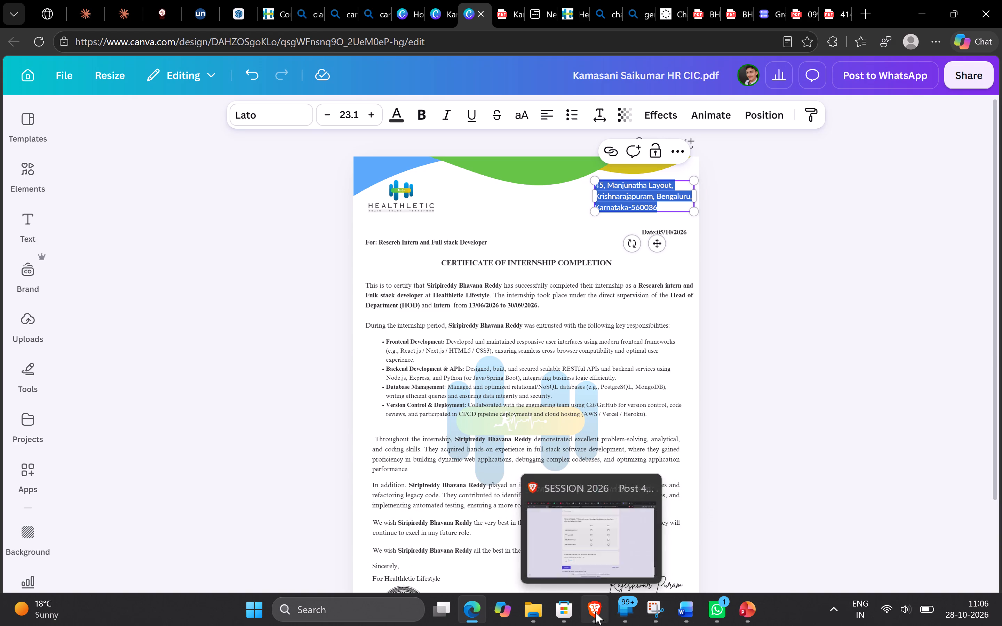
Switch to the form in Brave and fill in the Industry Address answer with the copied company address.
{"action": "left_click", "coordinate": [607, 541]}
{"action": "scroll", "coordinate": [575, 348], "scroll_direction": "up", "scroll_amount": 4}
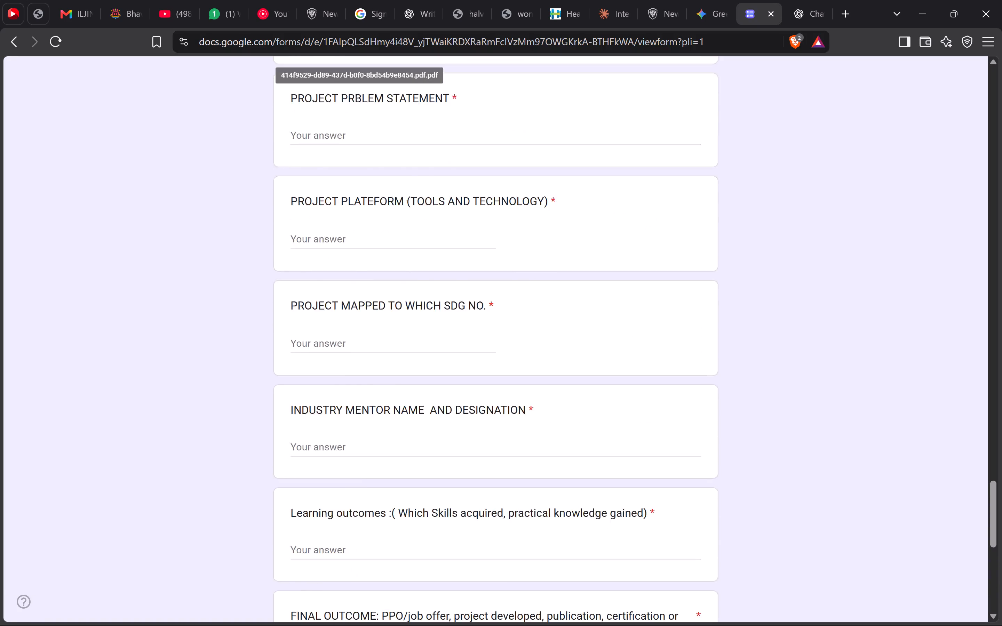
{"action": "scroll", "coordinate": [575, 348], "scroll_direction": "up", "scroll_amount": 12}
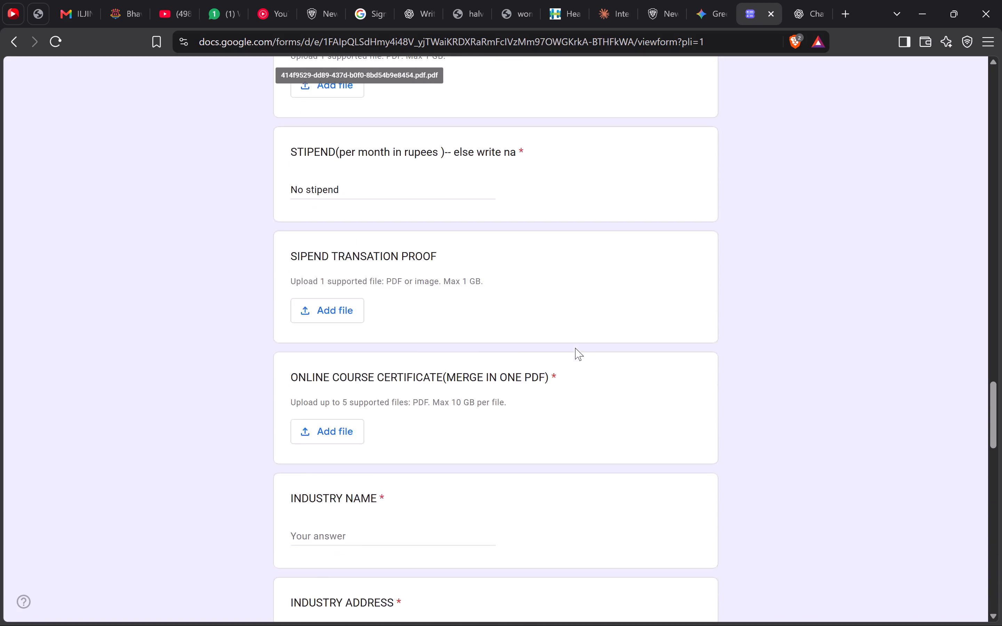
{"action": "scroll", "coordinate": [575, 348], "scroll_direction": "up", "scroll_amount": 3}
{"action": "scroll", "coordinate": [575, 348], "scroll_direction": "down", "scroll_amount": 8}
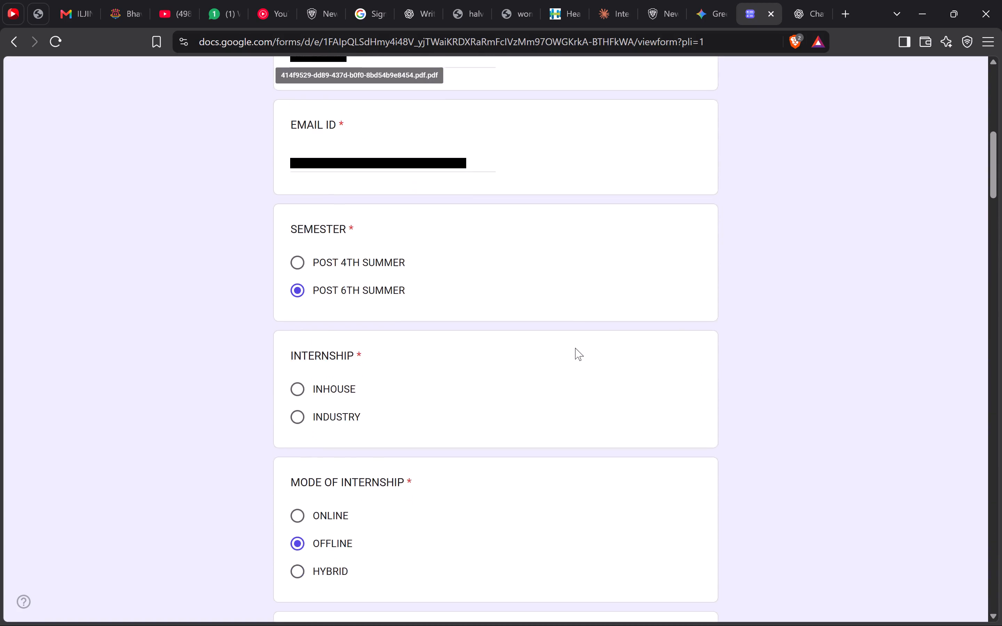
{"action": "scroll", "coordinate": [575, 348], "scroll_direction": "down", "scroll_amount": 5}
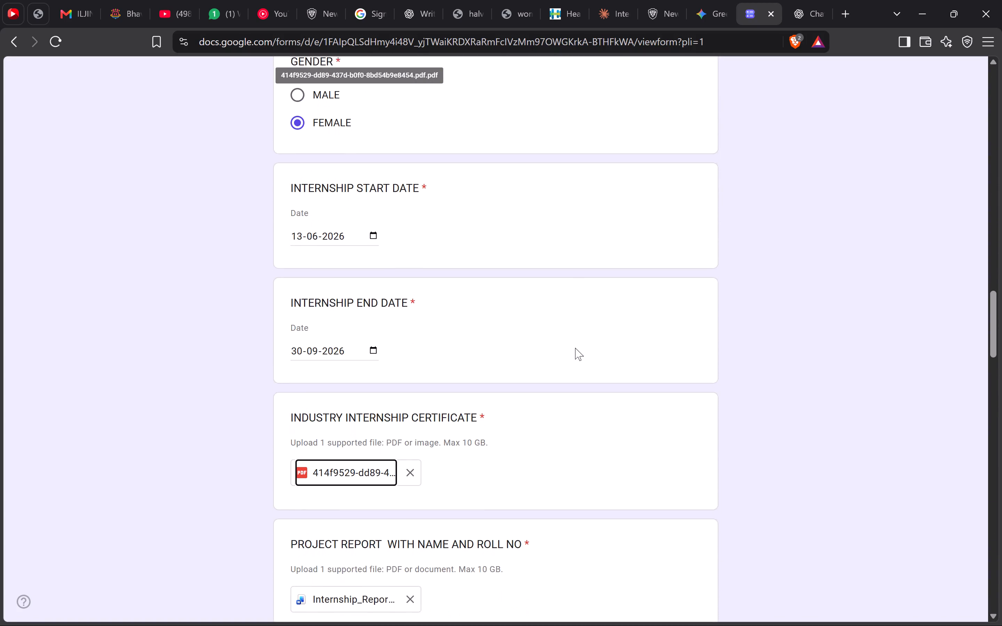
{"action": "scroll", "coordinate": [575, 348], "scroll_direction": "down", "scroll_amount": 7}
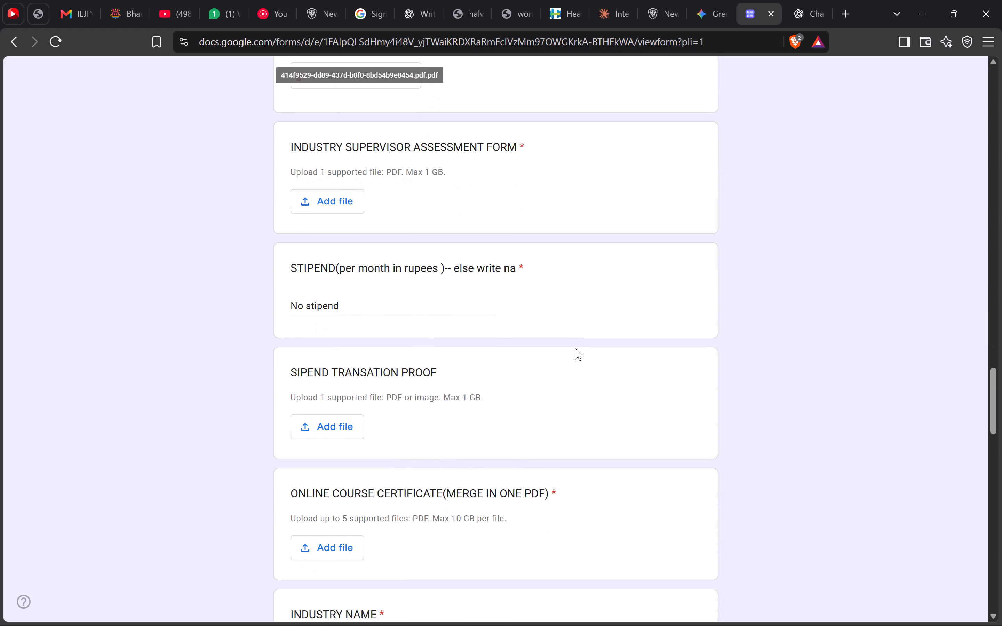
{"action": "scroll", "coordinate": [575, 348], "scroll_direction": "down", "scroll_amount": 3}
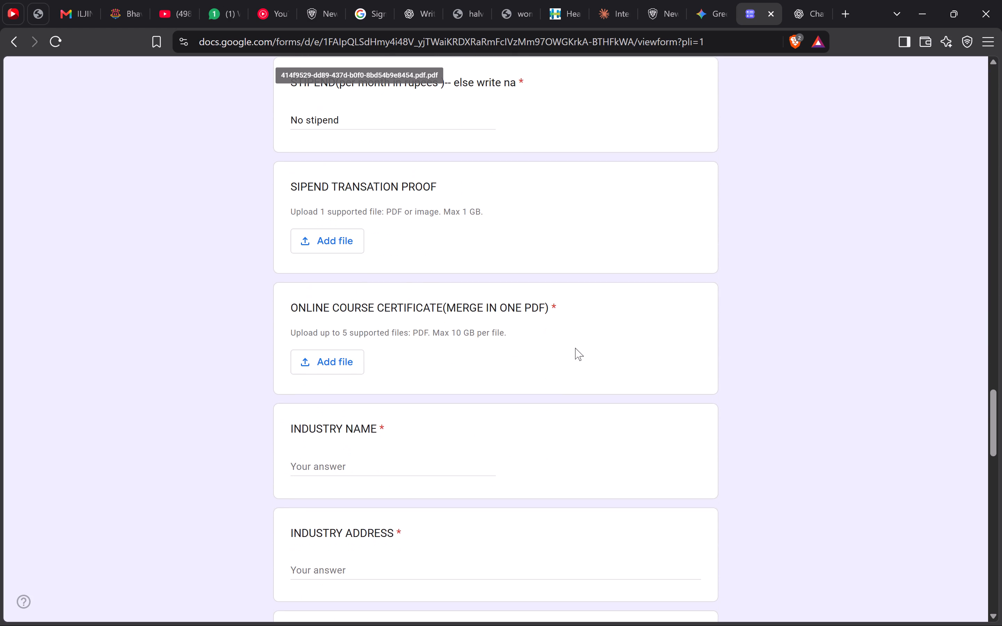
{"action": "scroll", "coordinate": [575, 348], "scroll_direction": "down", "scroll_amount": 2}
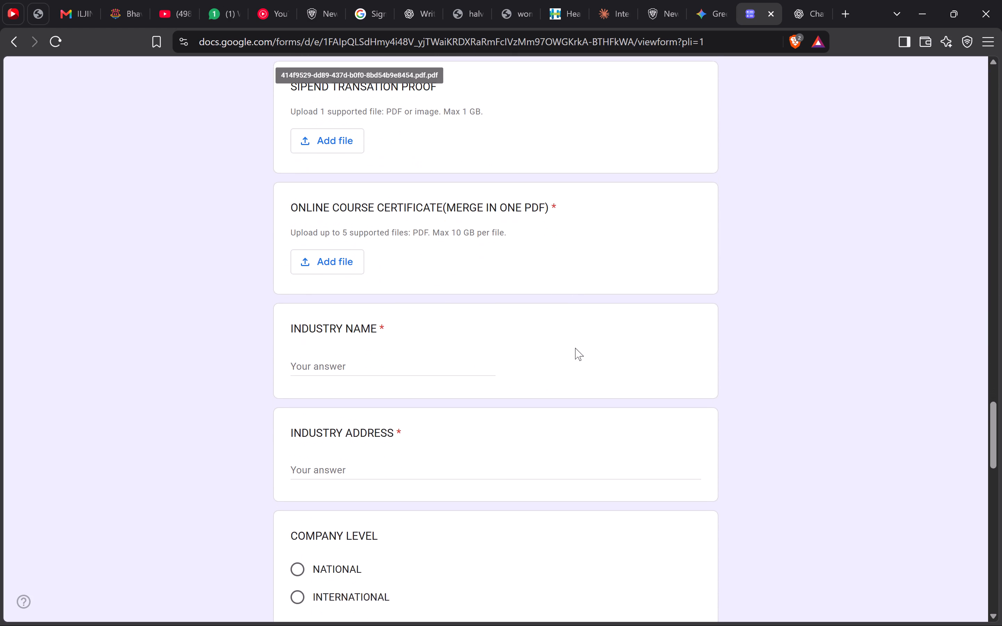
{"action": "scroll", "coordinate": [575, 348], "scroll_direction": "down", "scroll_amount": 2}
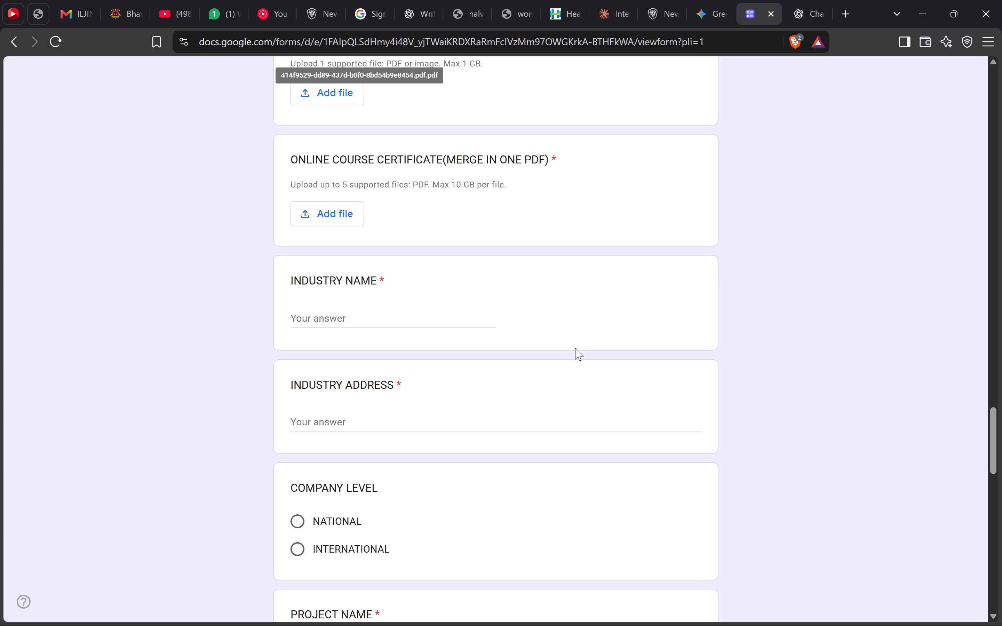
{"action": "scroll", "coordinate": [575, 348], "scroll_direction": "down", "scroll_amount": 1}
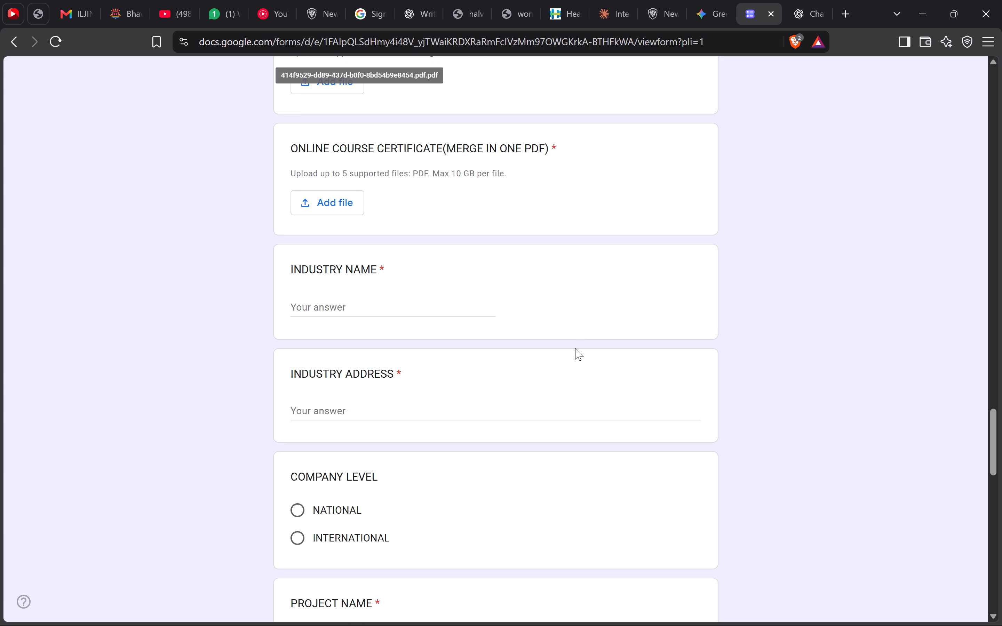
{"action": "scroll", "coordinate": [575, 348], "scroll_direction": "down", "scroll_amount": 1}
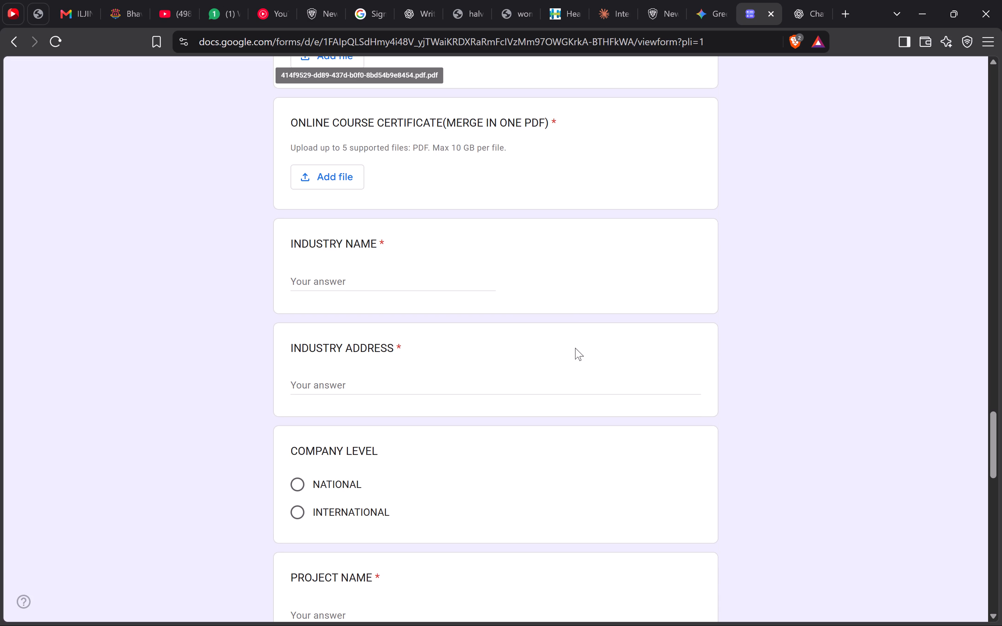
{"action": "scroll", "coordinate": [575, 348], "scroll_direction": "down", "scroll_amount": 1}
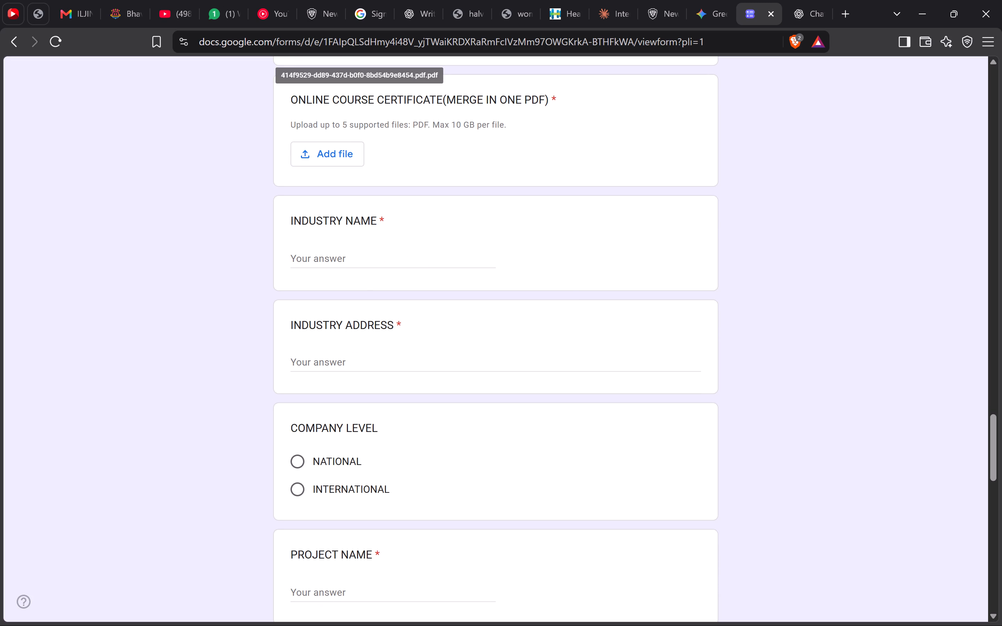
{"action": "left_click", "coordinate": [343, 359]}
{"action": "key", "text": "ctrl+v"}
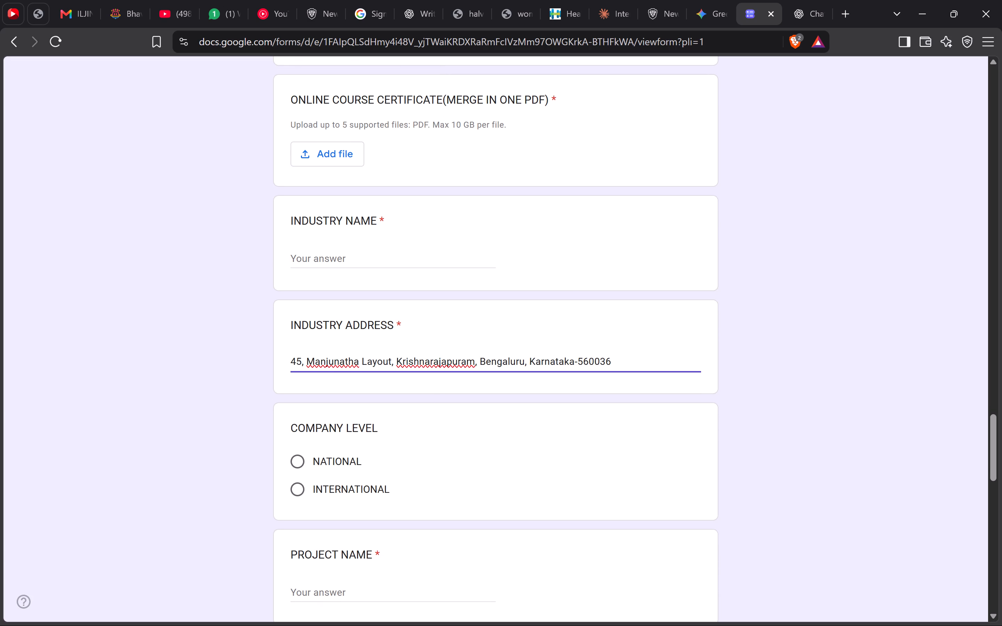
{"action": "left_click", "coordinate": [434, 403]}
Enter "Healthlitic" as the Industry Name answer.
{"action": "scroll", "coordinate": [434, 403], "scroll_direction": "up", "scroll_amount": 1}
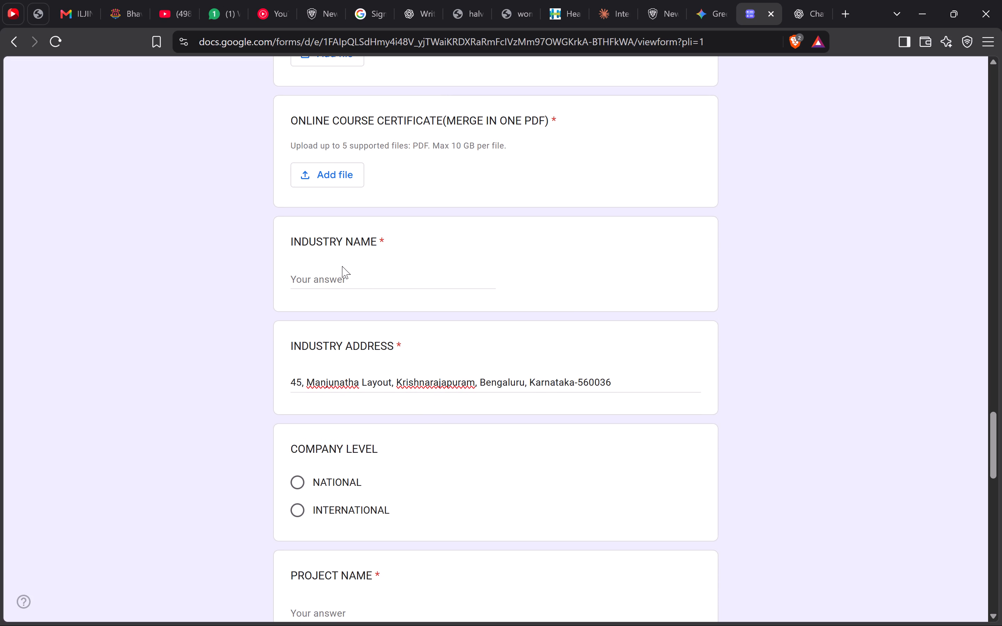
{"action": "left_click", "coordinate": [338, 275]}
{"action": "type", "text": "HE"}
{"action": "key", "text": "BackSpace"}
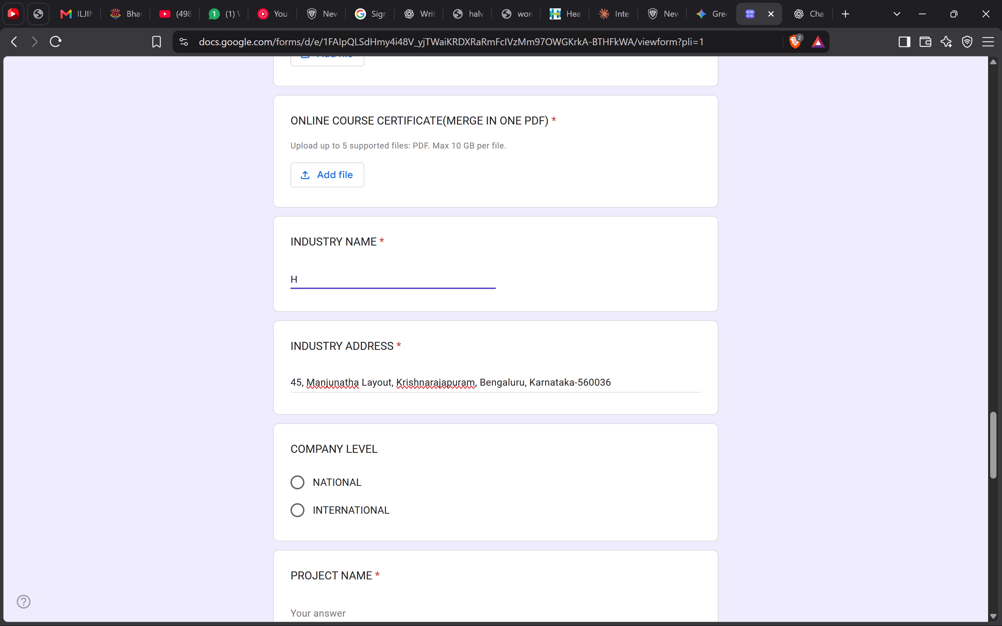
{"action": "type", "text": "ealth"}
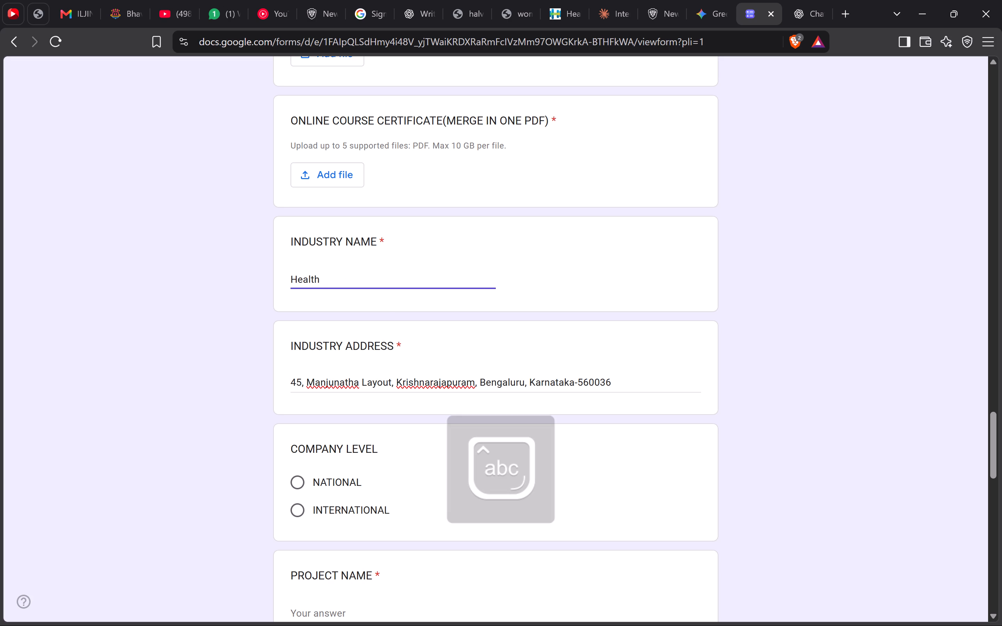
{"action": "type", "text": "li"}
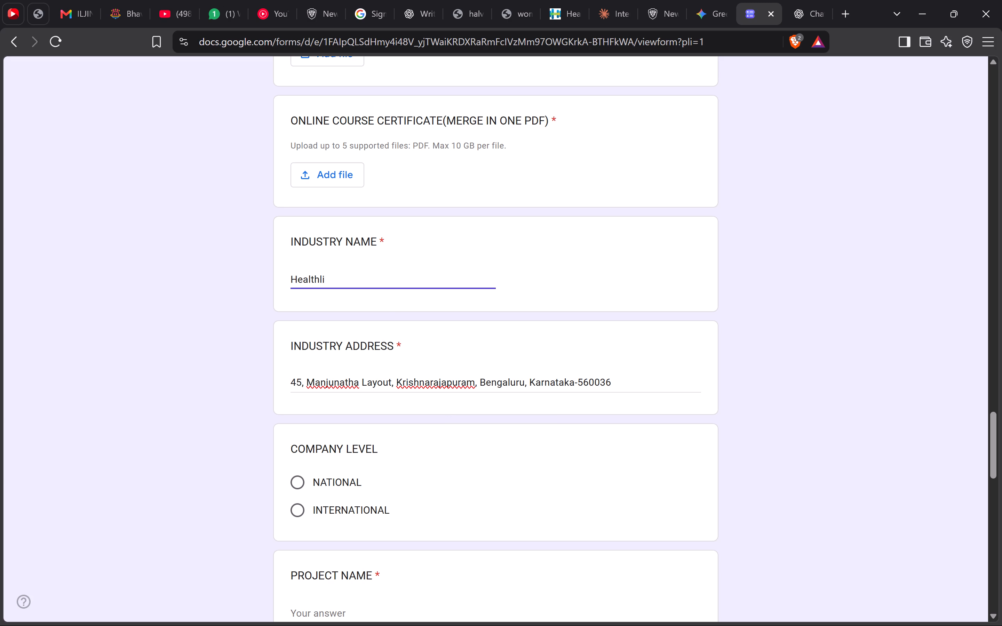
{"action": "key", "text": "BackSpace"}
{"action": "type", "text": "itic"}
Look through the questions after Industry Address, from company level and project details to learning outcomes and final outcome.
{"action": "scroll", "coordinate": [380, 276], "scroll_direction": "down", "scroll_amount": 5}
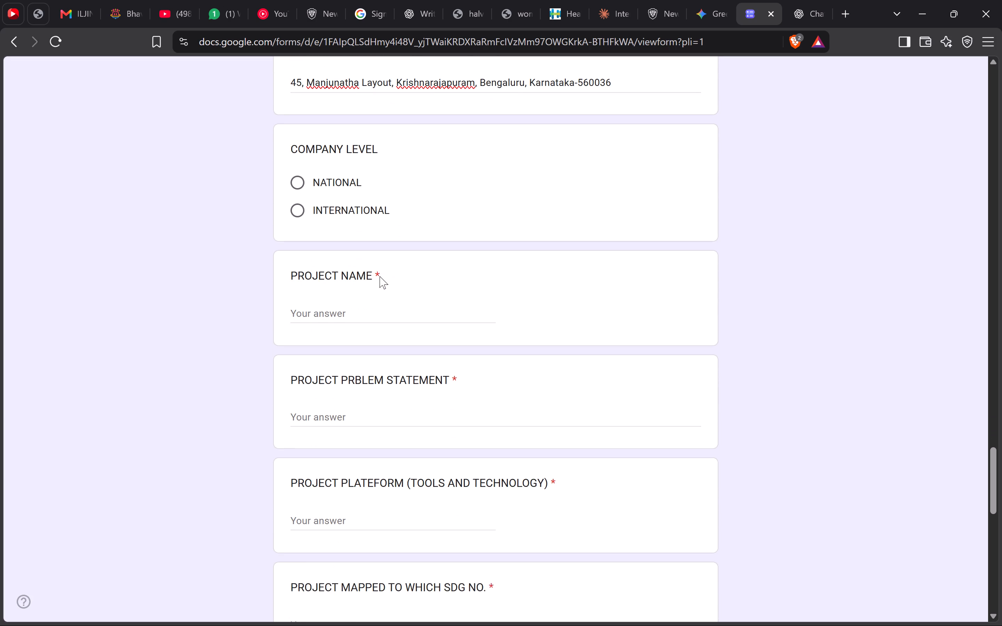
{"action": "scroll", "coordinate": [380, 276], "scroll_direction": "down", "scroll_amount": 1}
{"action": "scroll", "coordinate": [382, 305], "scroll_direction": "down", "scroll_amount": 2}
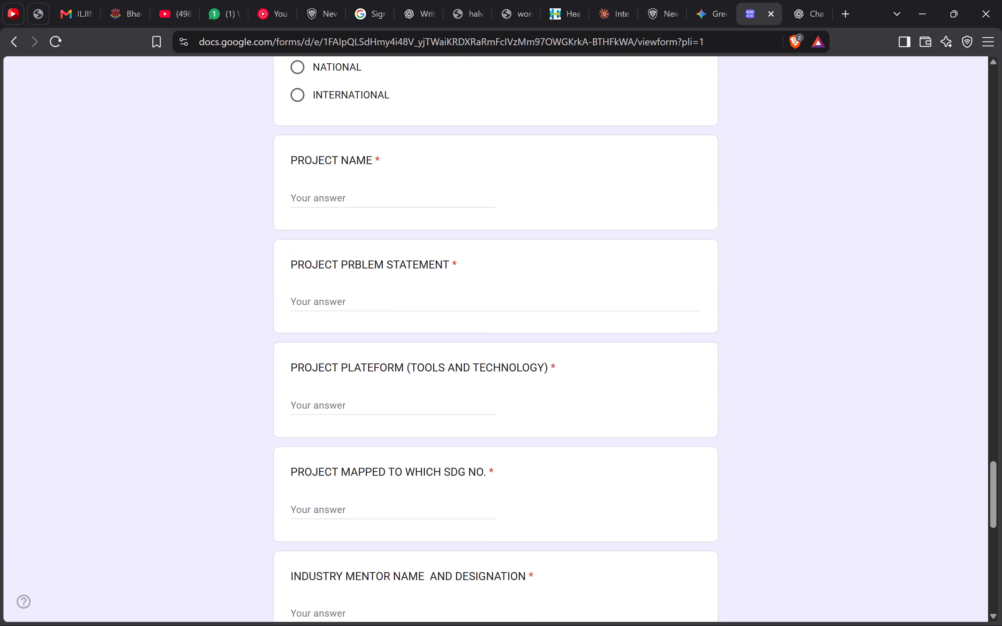
{"action": "scroll", "coordinate": [382, 305], "scroll_direction": "down", "scroll_amount": 2}
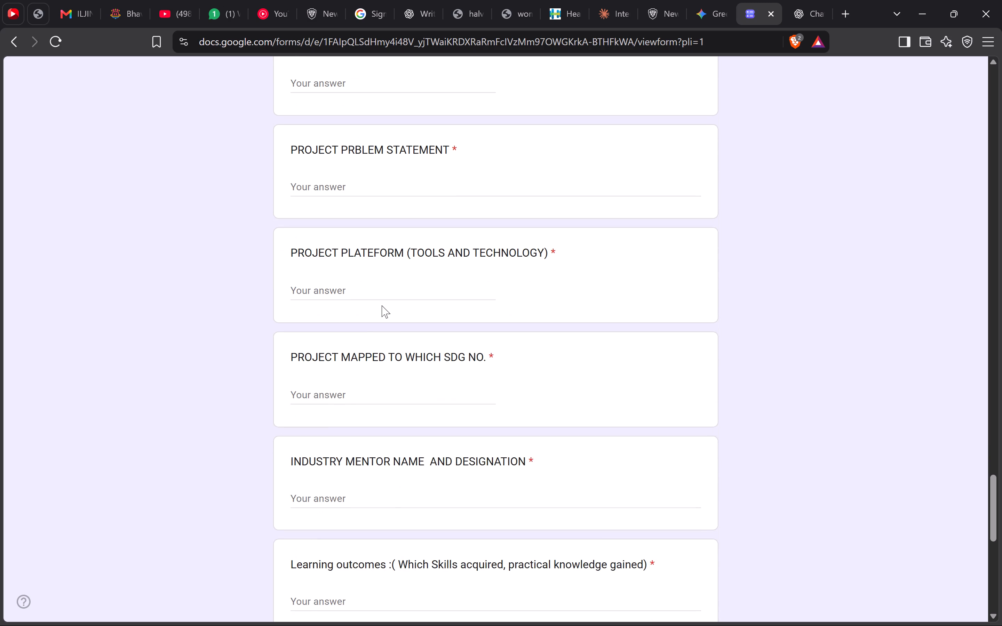
{"action": "scroll", "coordinate": [382, 305], "scroll_direction": "down", "scroll_amount": 2}
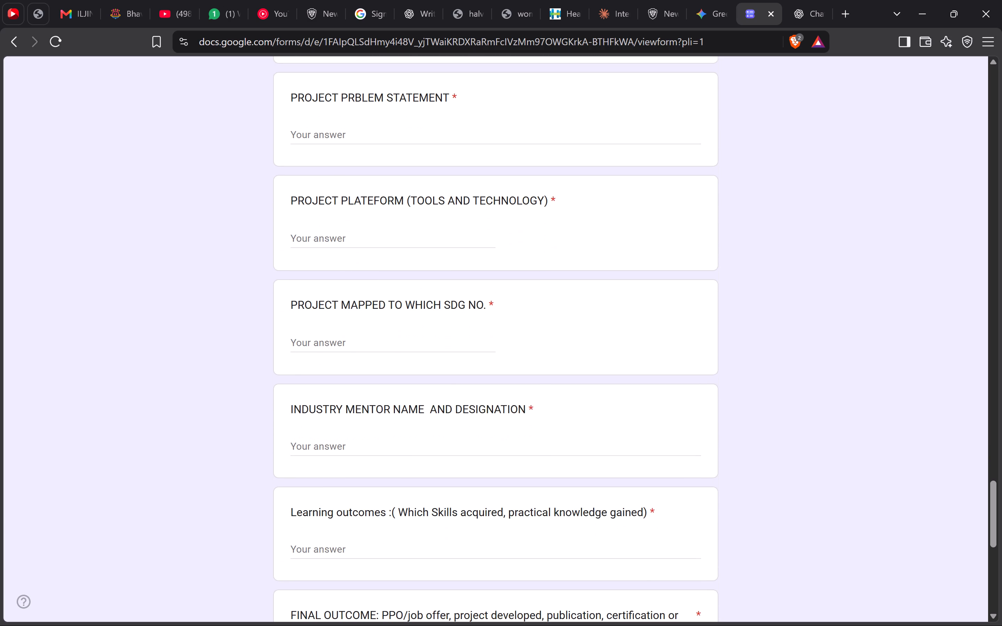
{"action": "scroll", "coordinate": [382, 305], "scroll_direction": "down", "scroll_amount": 1}
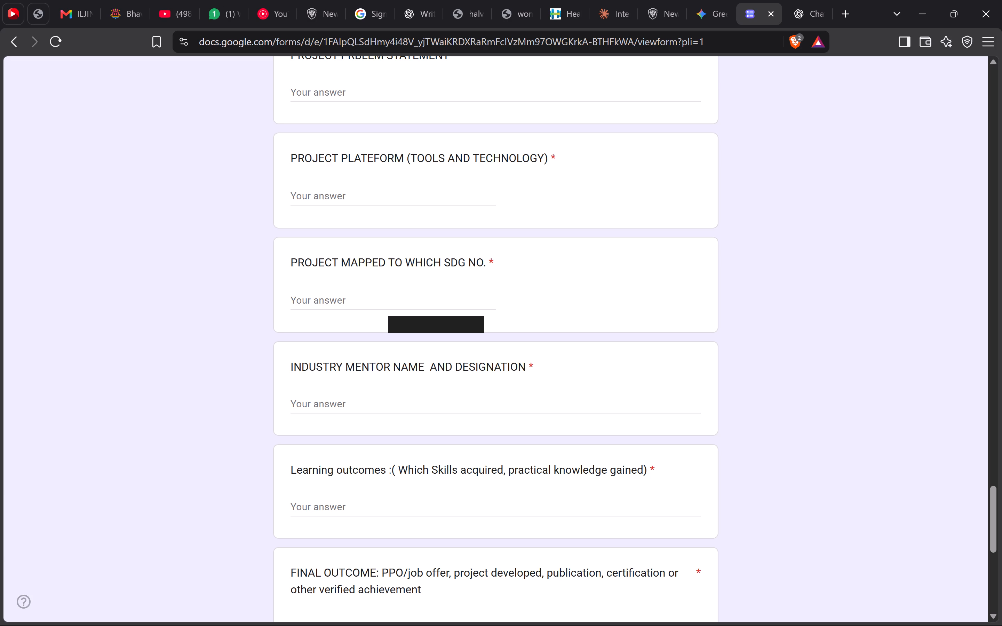
{"action": "scroll", "coordinate": [382, 305], "scroll_direction": "down", "scroll_amount": 7}
Check the form answers and file uploads from the project questions back up past the internship dates.
{"action": "scroll", "coordinate": [382, 305], "scroll_direction": "up", "scroll_amount": 8}
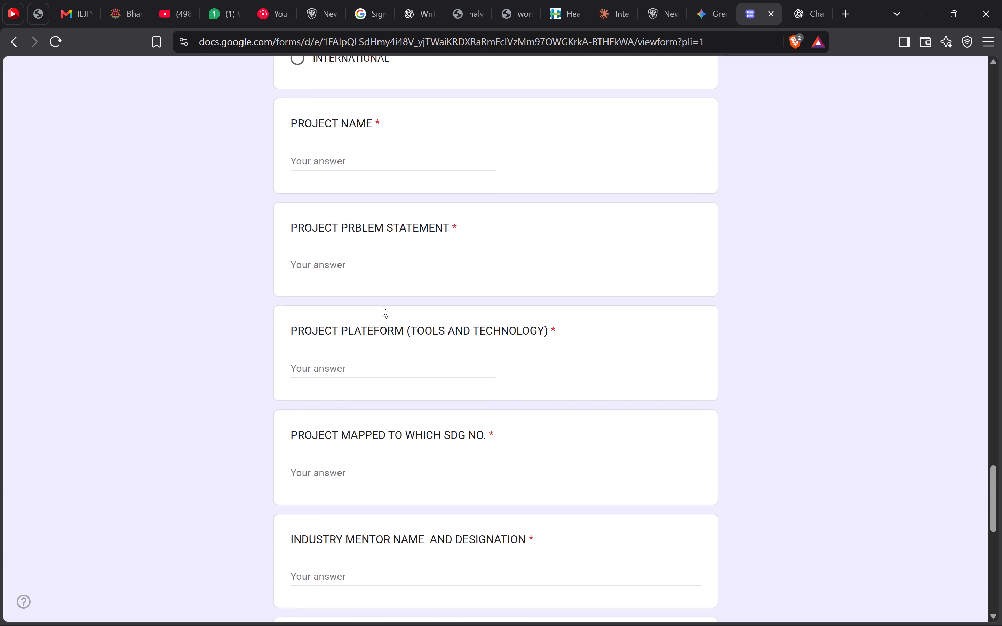
{"action": "scroll", "coordinate": [382, 305], "scroll_direction": "up", "scroll_amount": 2}
{"action": "scroll", "coordinate": [382, 305], "scroll_direction": "down", "scroll_amount": 1}
{"action": "scroll", "coordinate": [382, 305], "scroll_direction": "up", "scroll_amount": 1}
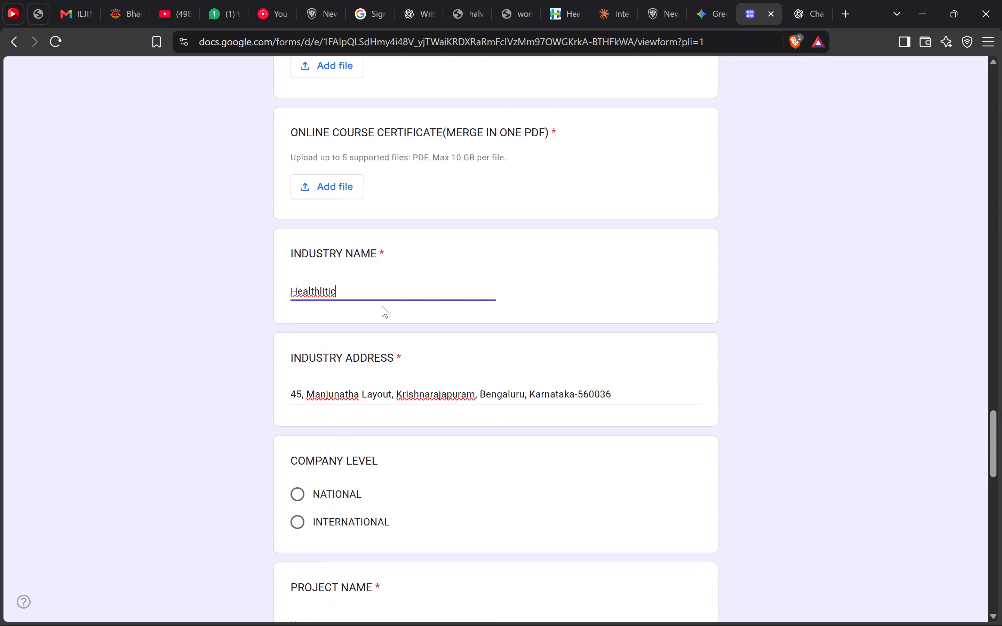
{"action": "scroll", "coordinate": [382, 305], "scroll_direction": "up", "scroll_amount": 1}
{"action": "scroll", "coordinate": [382, 305], "scroll_direction": "down", "scroll_amount": 2}
{"action": "scroll", "coordinate": [382, 305], "scroll_direction": "up", "scroll_amount": 8}
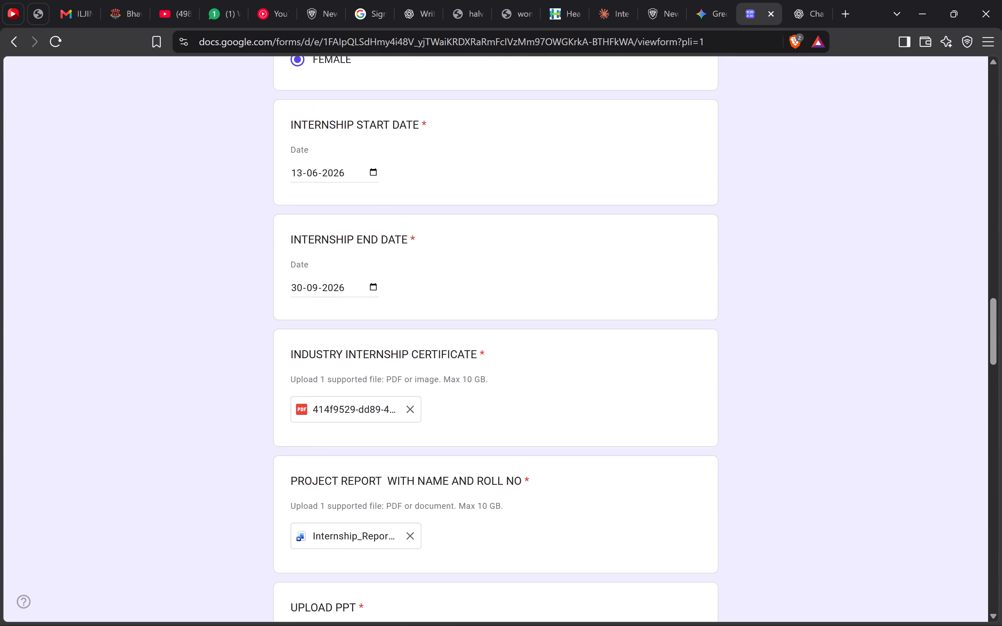
{"action": "scroll", "coordinate": [382, 305], "scroll_direction": "up", "scroll_amount": 2}
Review the form from the internship dates down to the supporting evidence upload for missing uploads and answers.
{"action": "scroll", "coordinate": [382, 305], "scroll_direction": "down", "scroll_amount": 5}
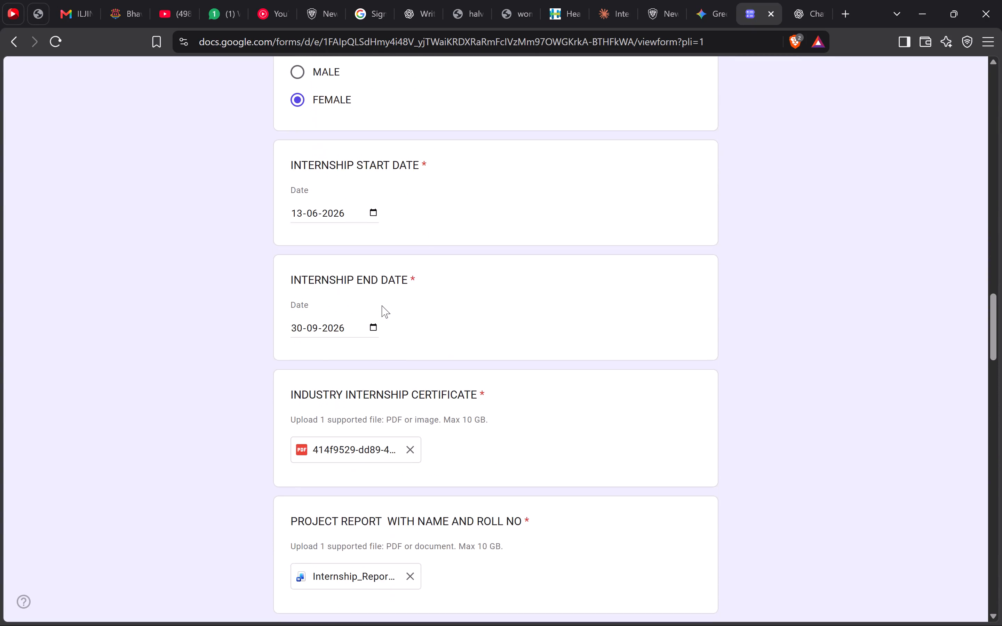
{"action": "scroll", "coordinate": [382, 305], "scroll_direction": "down", "scroll_amount": 3}
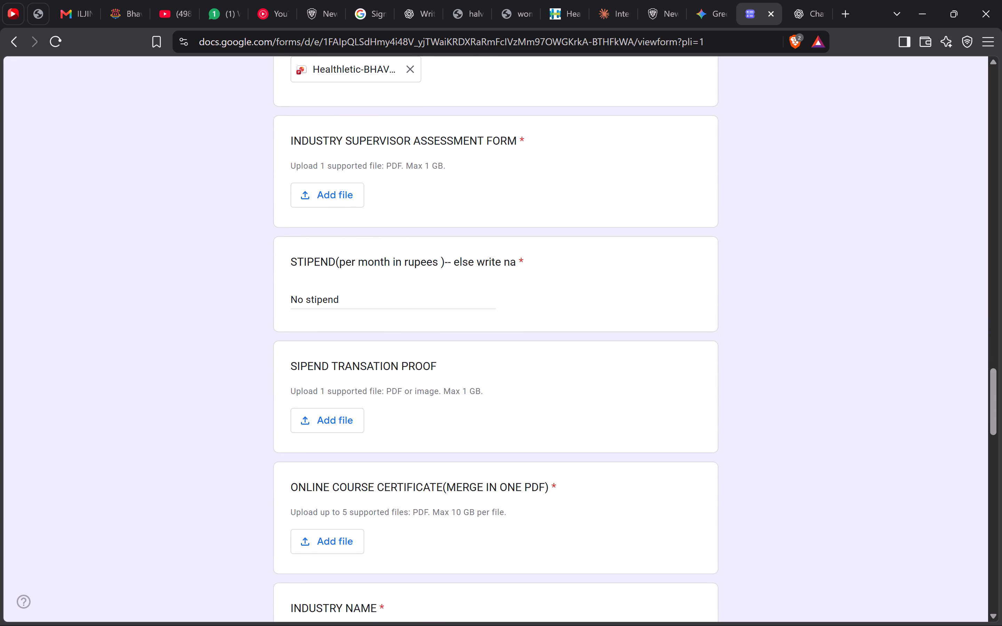
{"action": "scroll", "coordinate": [331, 265], "scroll_direction": "down", "scroll_amount": 1}
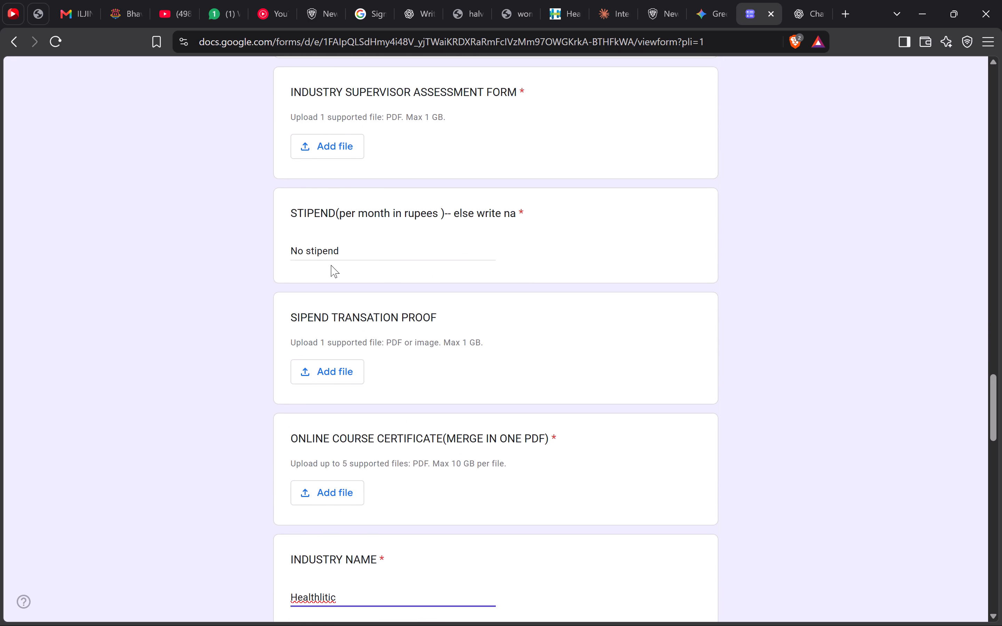
{"action": "scroll", "coordinate": [331, 265], "scroll_direction": "down", "scroll_amount": 5}
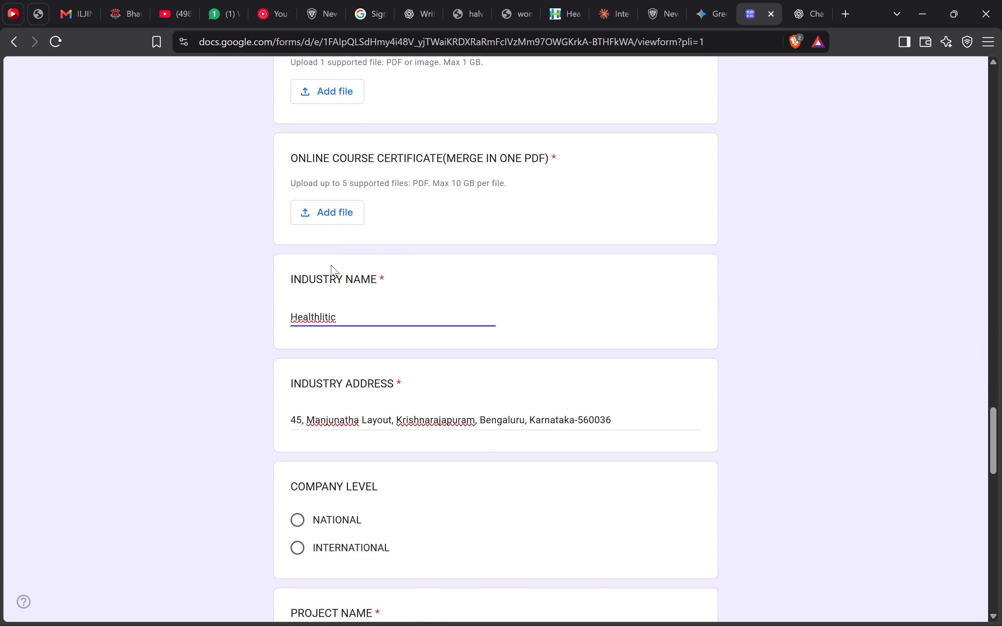
{"action": "scroll", "coordinate": [331, 265], "scroll_direction": "down", "scroll_amount": 9}
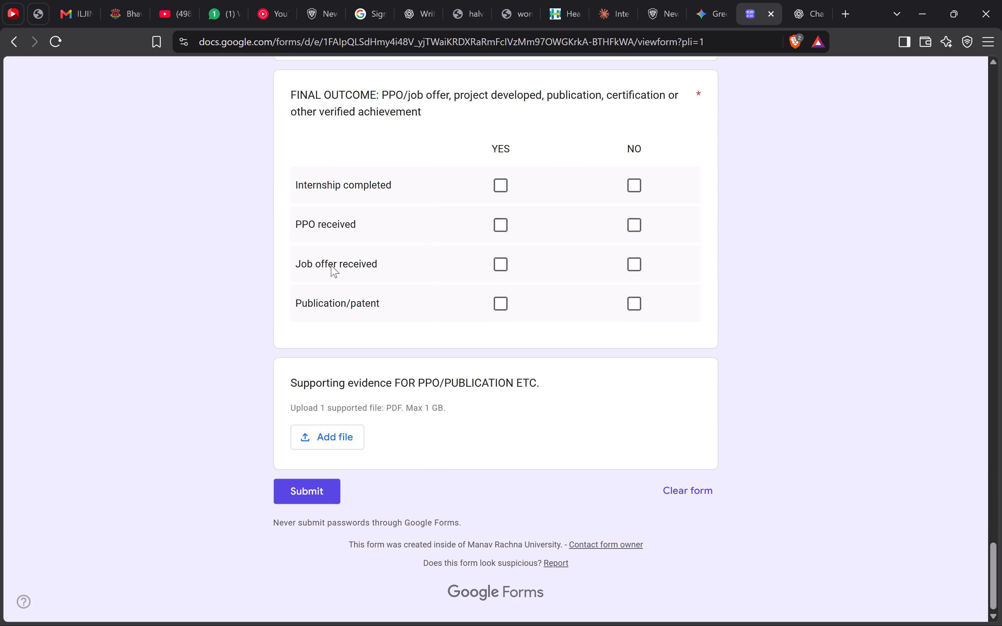
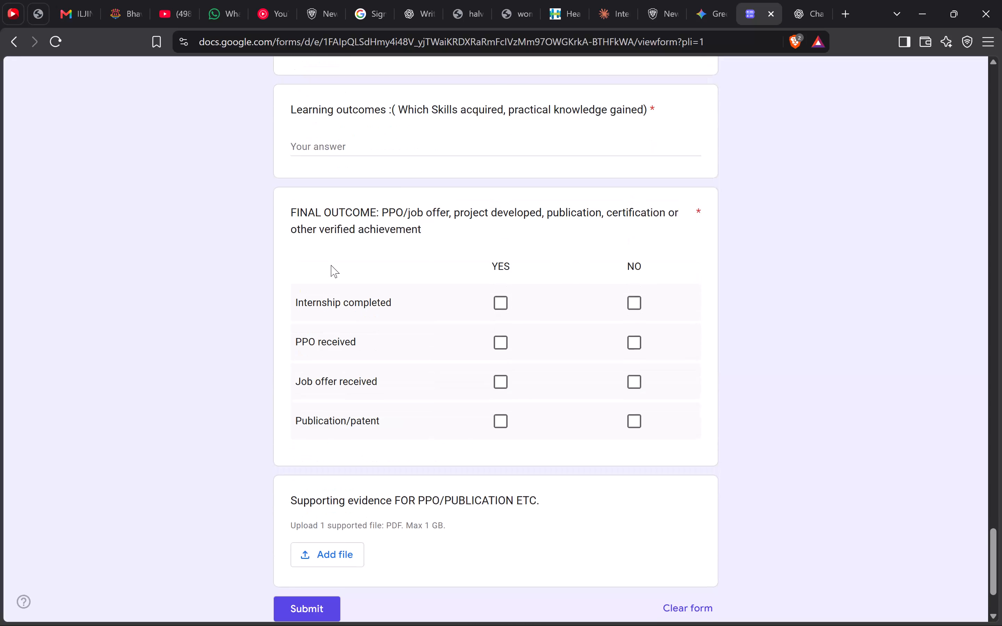
Review the form from the final outcome question back to the stipend transaction proof, and down again to the supporting evidence upload.
{"action": "scroll", "coordinate": [331, 265], "scroll_direction": "up", "scroll_amount": 4}
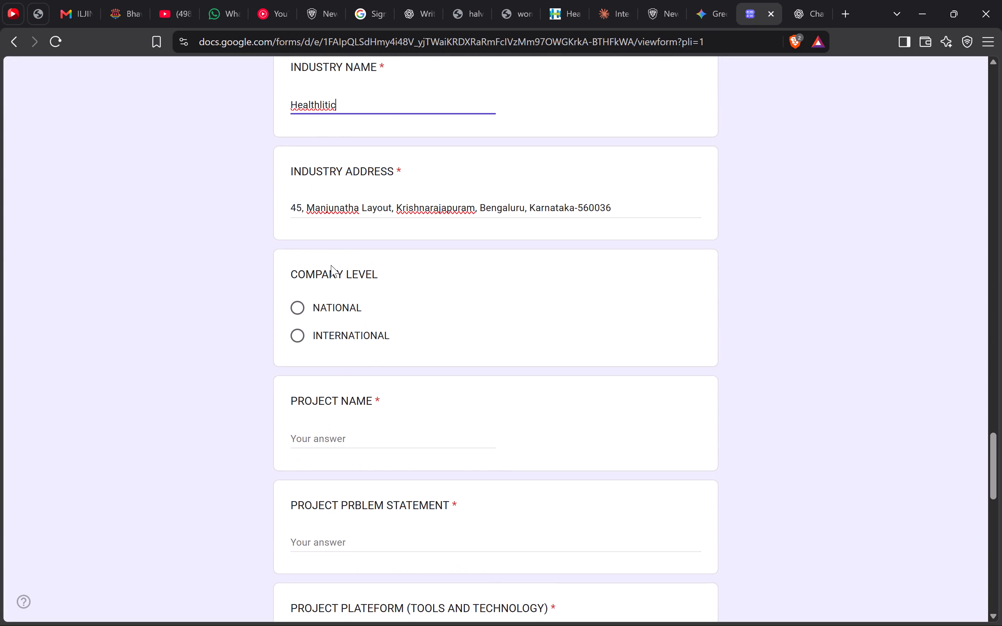
{"action": "scroll", "coordinate": [331, 265], "scroll_direction": "up", "scroll_amount": 2}
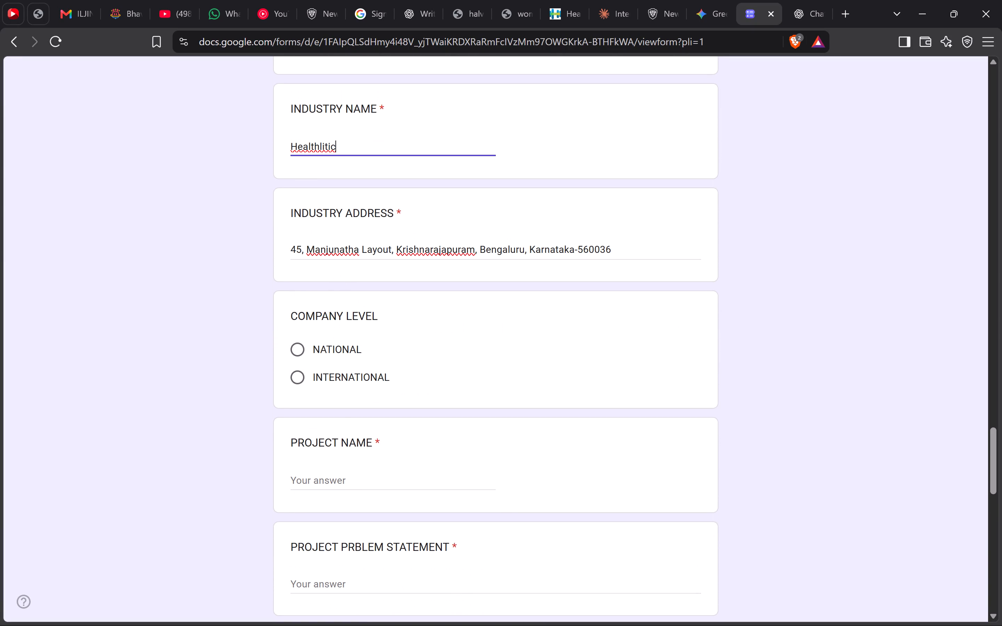
{"action": "scroll", "coordinate": [337, 280], "scroll_direction": "up", "scroll_amount": 2}
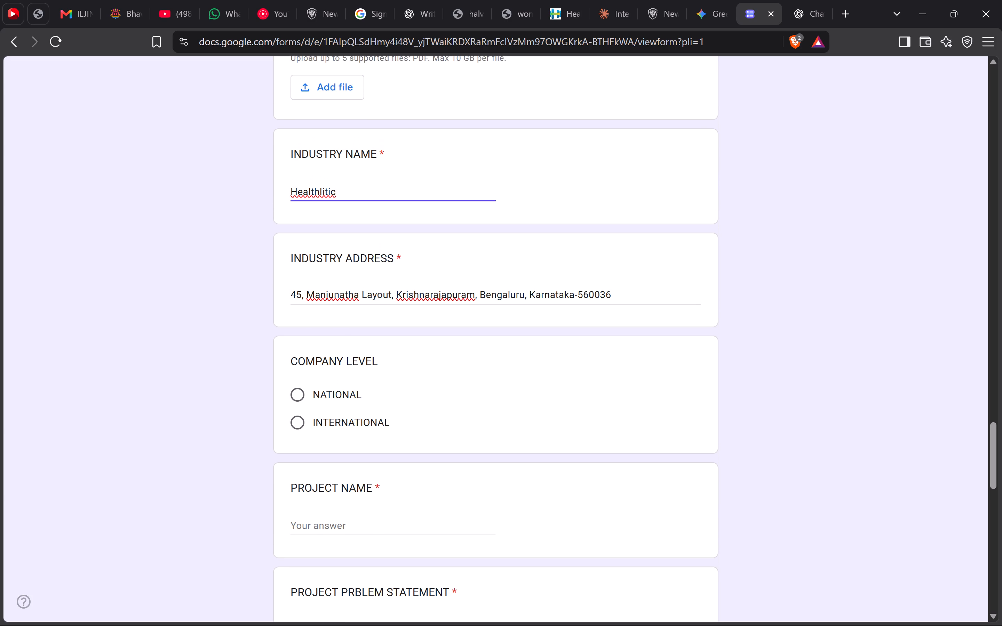
{"action": "scroll", "coordinate": [337, 280], "scroll_direction": "up", "scroll_amount": 3}
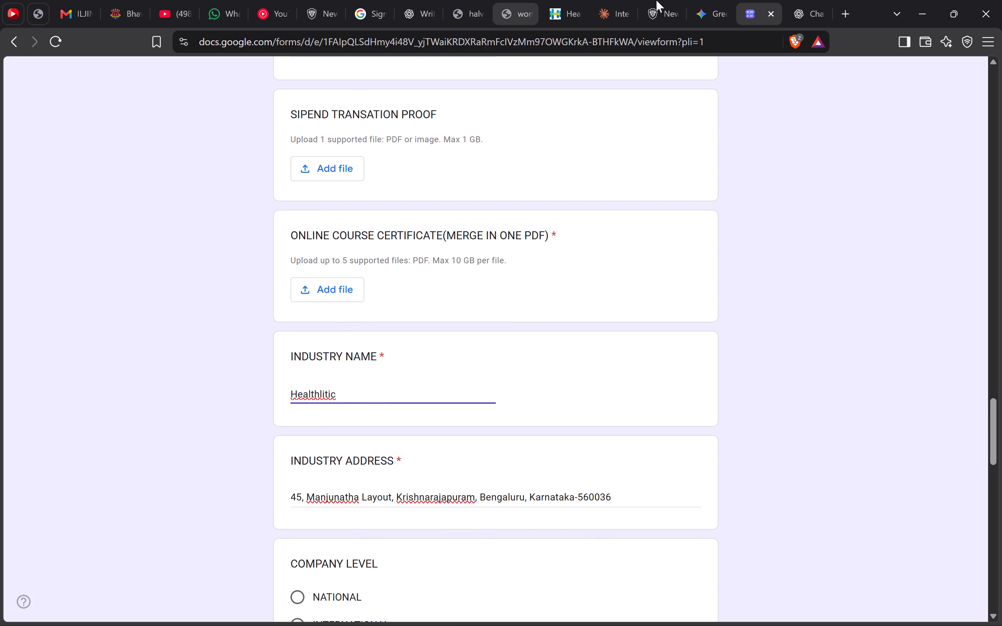
{"action": "scroll", "coordinate": [435, 299], "scroll_direction": "down", "scroll_amount": 4}
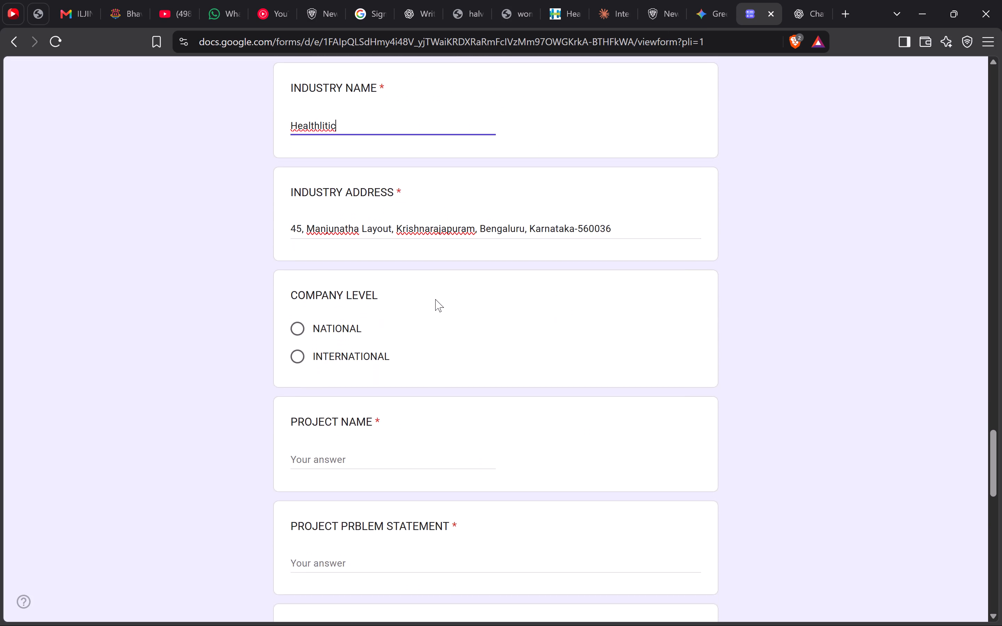
{"action": "scroll", "coordinate": [435, 299], "scroll_direction": "down", "scroll_amount": 3}
{"action": "scroll", "coordinate": [527, 337], "scroll_direction": "down", "scroll_amount": 6}
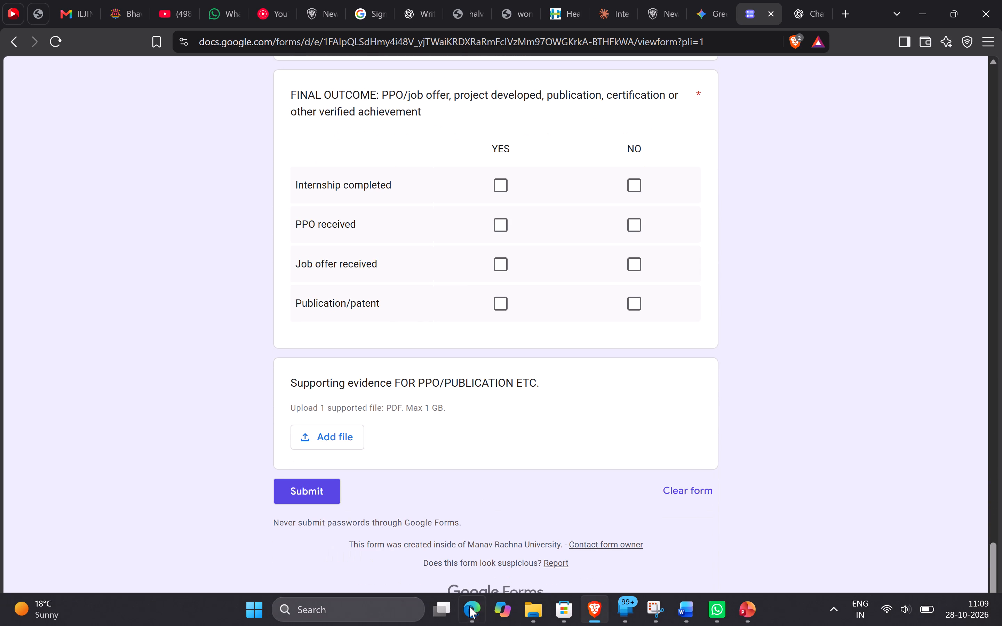
Open the internship completion letter PDF from the Downloads folder, read it, and close it.
{"action": "left_click", "coordinate": [531, 608]}
{"action": "left_click", "coordinate": [500, 554]}
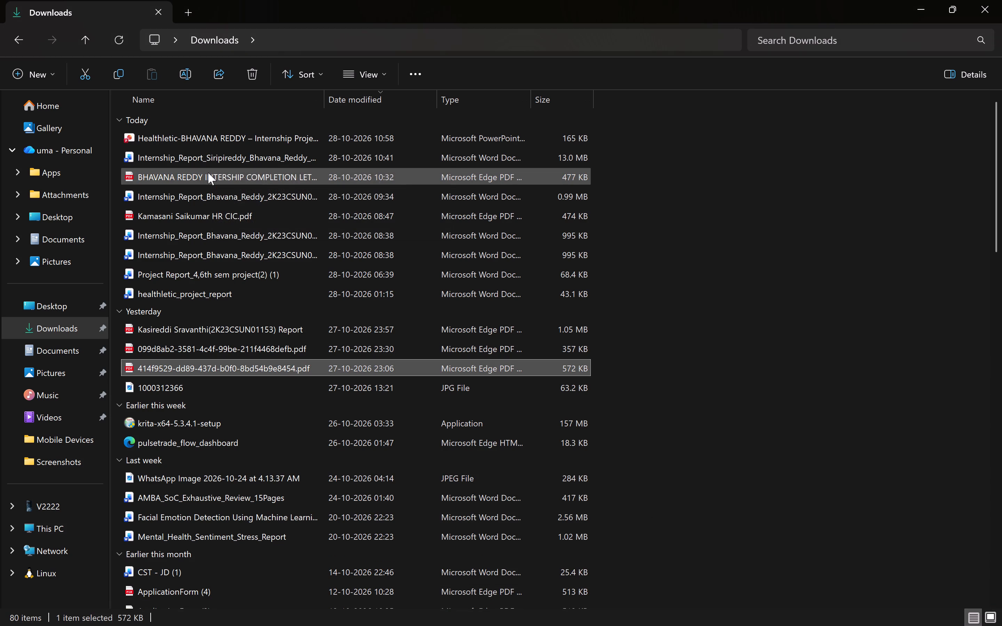
{"action": "double_click", "coordinate": [233, 173]}
{"action": "scroll", "coordinate": [316, 245], "scroll_direction": "down", "scroll_amount": 1}
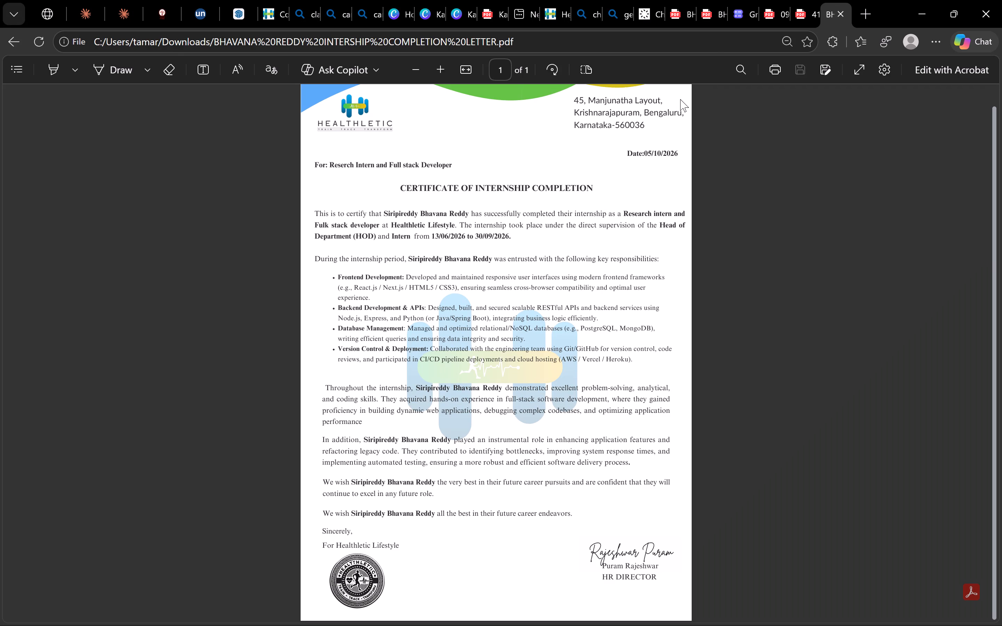
{"action": "left_click", "coordinate": [842, 11]}
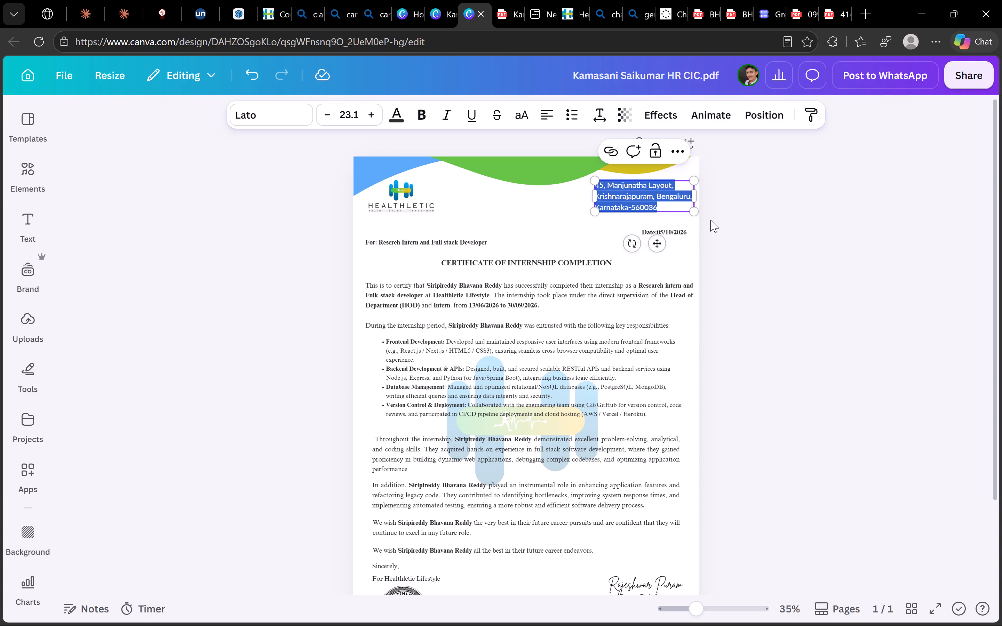
Examine the company logo and letterhead at the top of the Canva internship certificate up close.
{"action": "left_click", "coordinate": [421, 206]}
{"action": "left_click", "coordinate": [426, 205]}
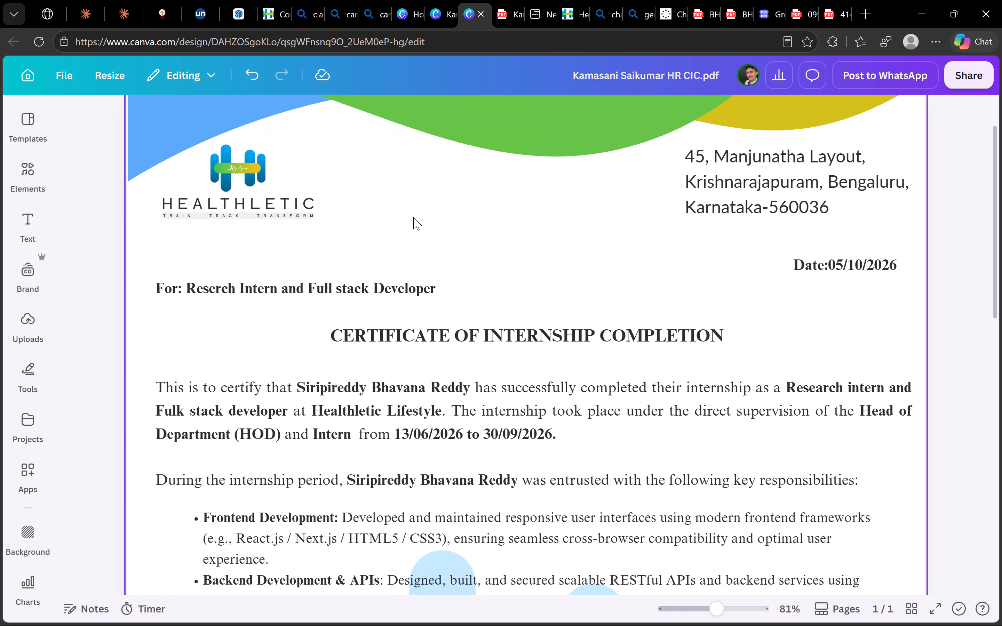
{"action": "scroll", "coordinate": [413, 217], "scroll_direction": "right", "scroll_amount": 1}
{"action": "scroll", "coordinate": [413, 217], "scroll_direction": "up", "scroll_amount": 1}
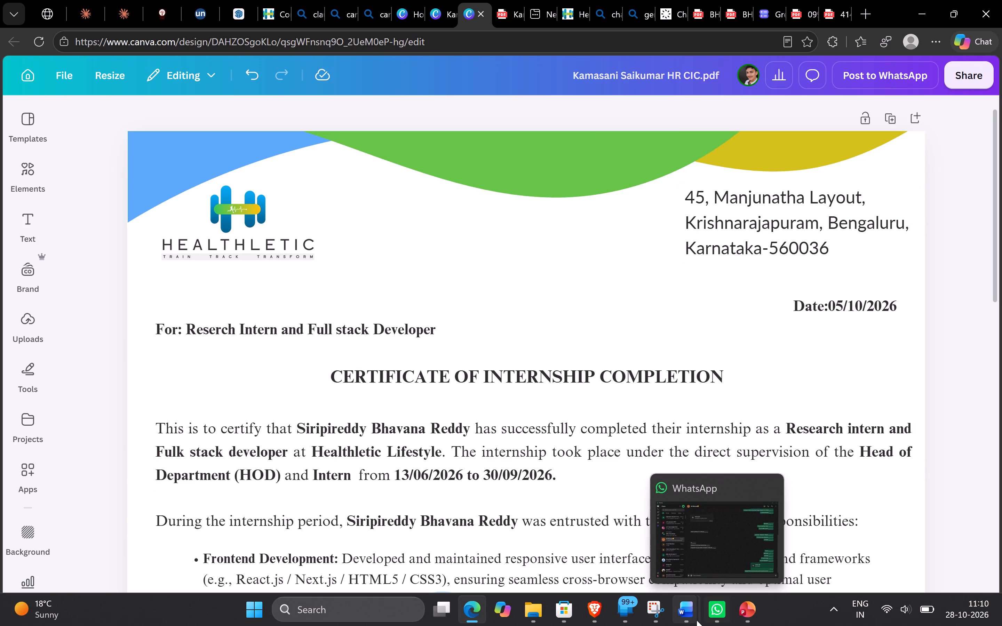
Return to the internship form in Brave and correct the Industry Name answer to "Healthletic".
{"action": "left_click", "coordinate": [593, 537]}
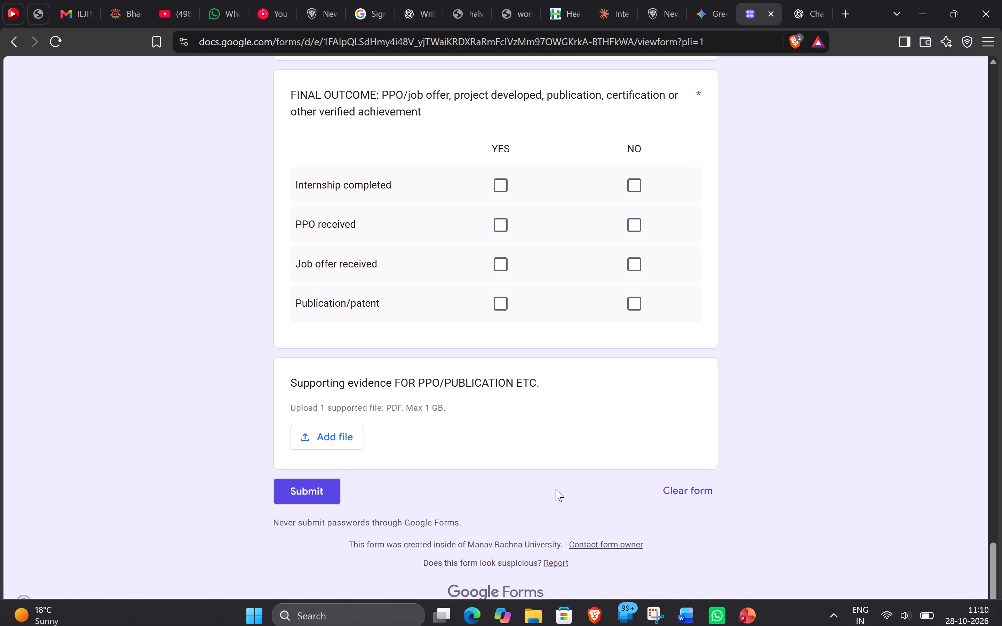
{"action": "scroll", "coordinate": [452, 294], "scroll_direction": "up", "scroll_amount": 8}
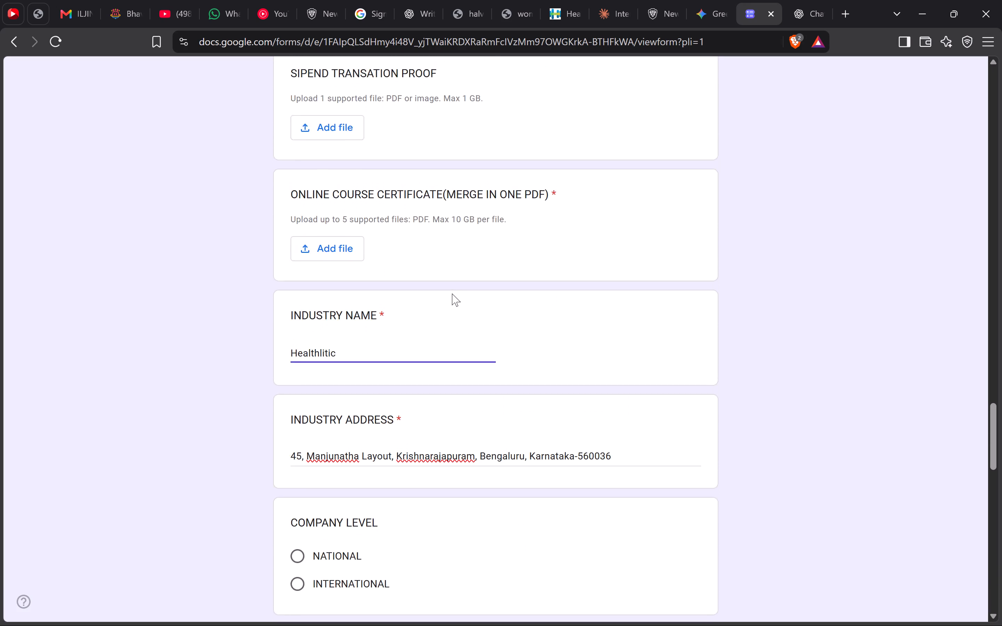
{"action": "scroll", "coordinate": [452, 294], "scroll_direction": "up", "scroll_amount": 1}
{"action": "left_click", "coordinate": [343, 440]}
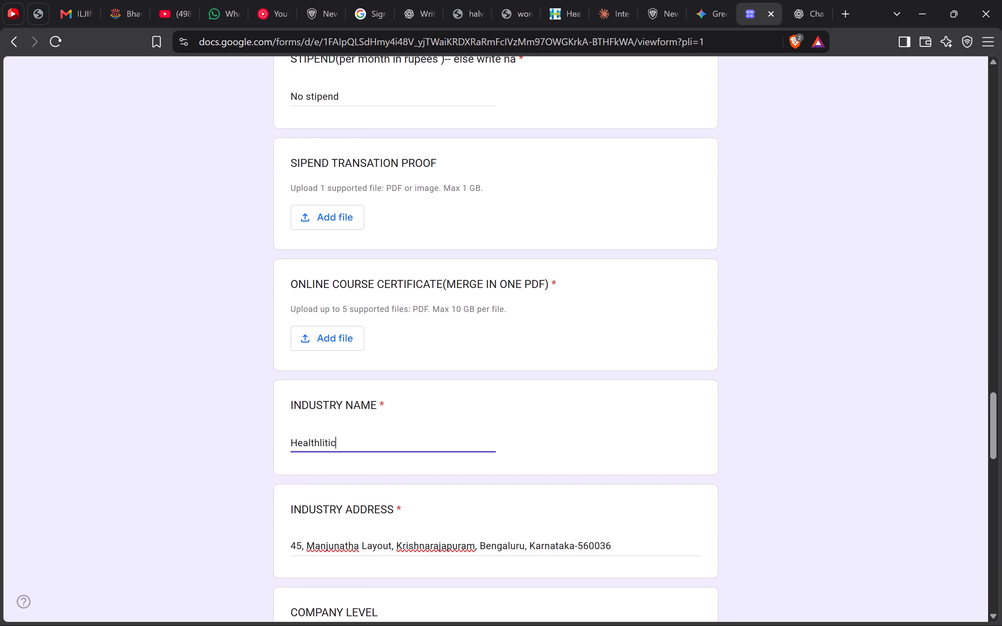
{"action": "key", "text": "BackSpace"}
{"action": "key", "text": "BackSpace"}
{"action": "key", "text": "BackSpace"}
{"action": "key", "text": "BackSpace"}
{"action": "key", "text": "BackSpace"}
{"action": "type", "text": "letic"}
Append "[train" to the Industry Name answer, consulting the tagline under the logo on the Canva certificate.
{"action": "scroll", "coordinate": [343, 440], "scroll_direction": "down", "scroll_amount": 1}
{"action": "left_click", "coordinate": [375, 410]}
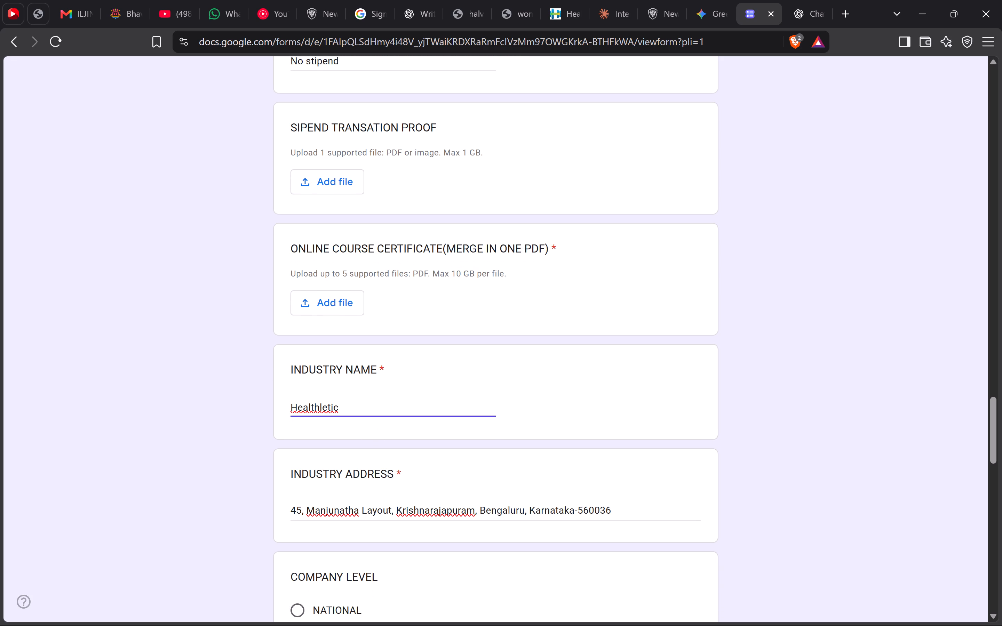
{"action": "key", "text": "shift+braceleft"}
{"action": "key", "text": "BackSpace"}
{"action": "key", "text": "bracketleft"}
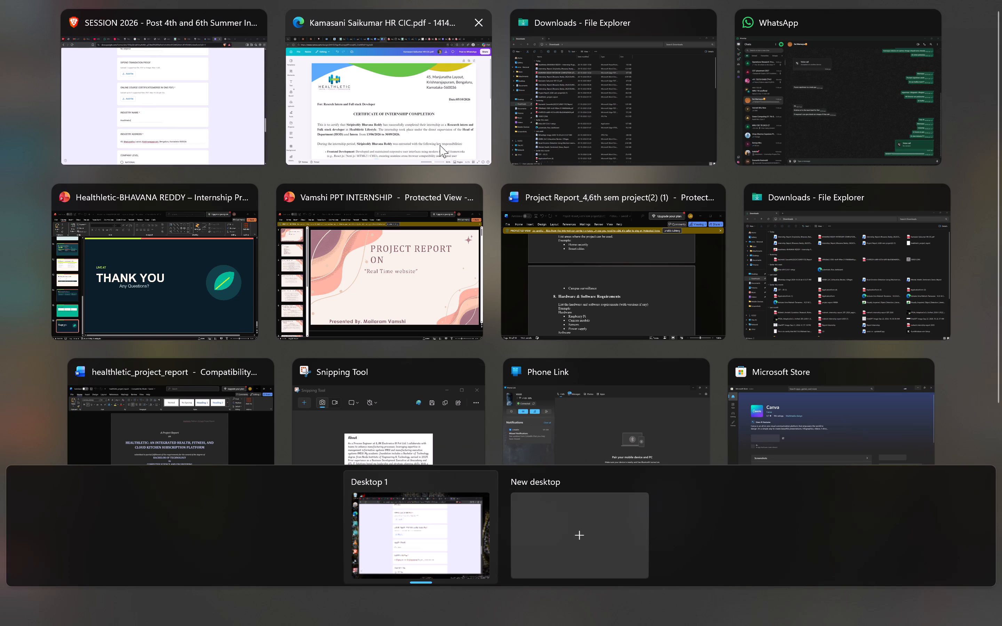
{"action": "left_click", "coordinate": [437, 135]}
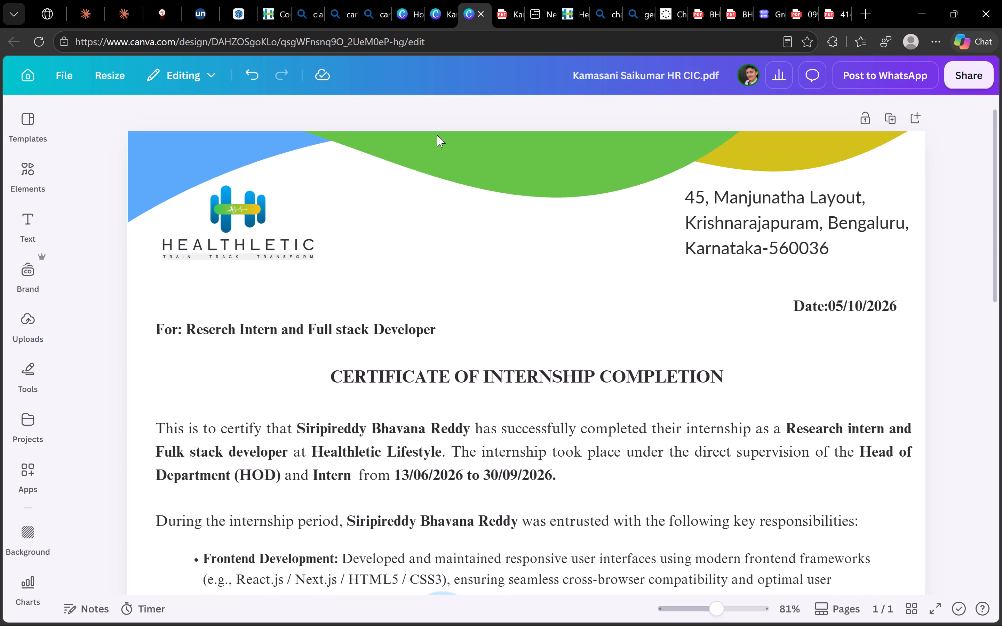
{"action": "left_click", "coordinate": [448, 151]}
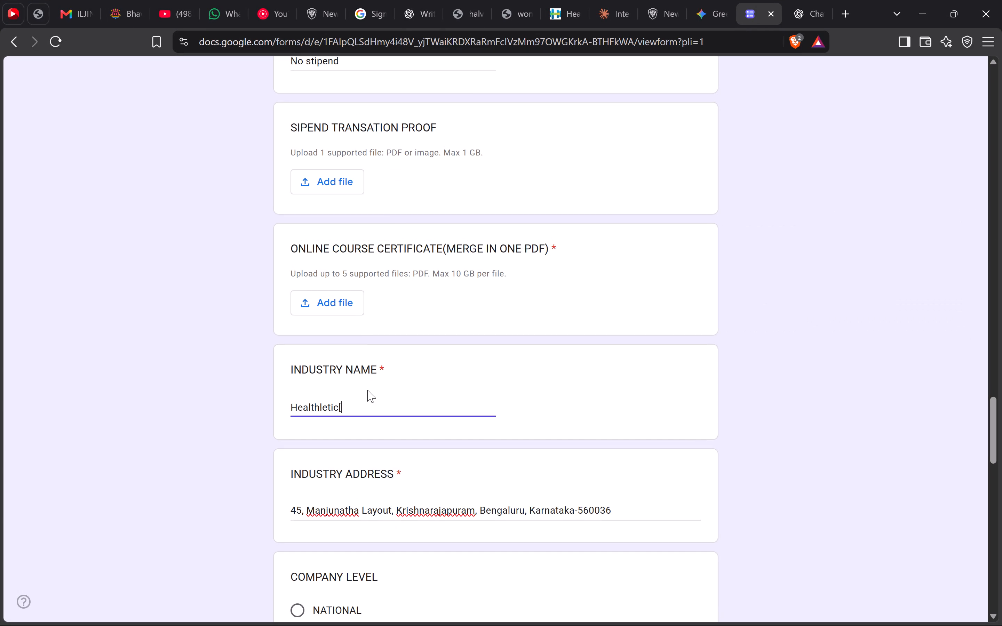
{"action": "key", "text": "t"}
{"action": "key", "text": "BackSpace"}
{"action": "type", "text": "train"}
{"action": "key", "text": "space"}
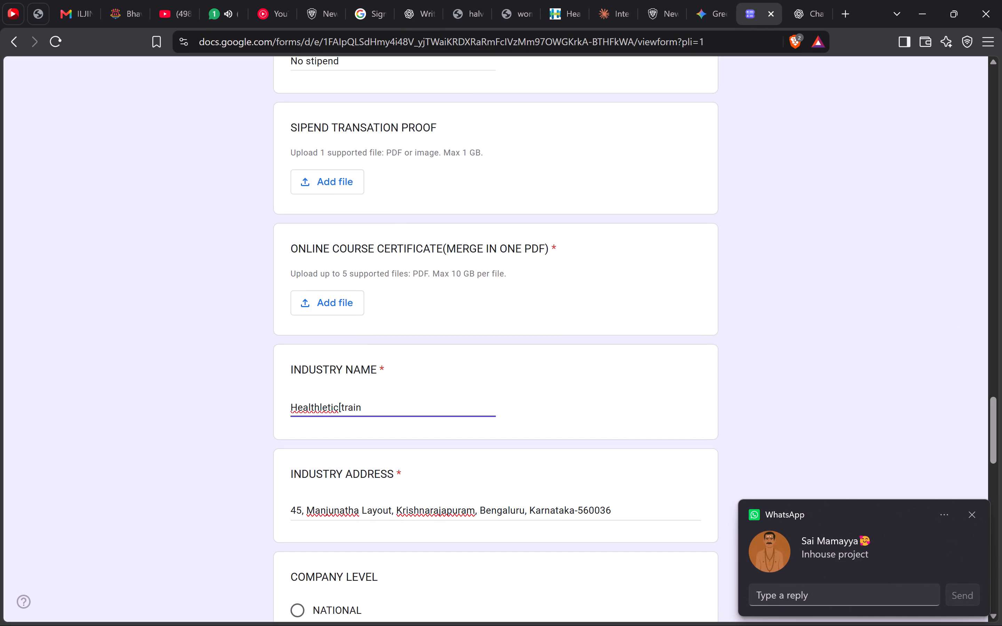
{"action": "left_click", "coordinate": [367, 390]}
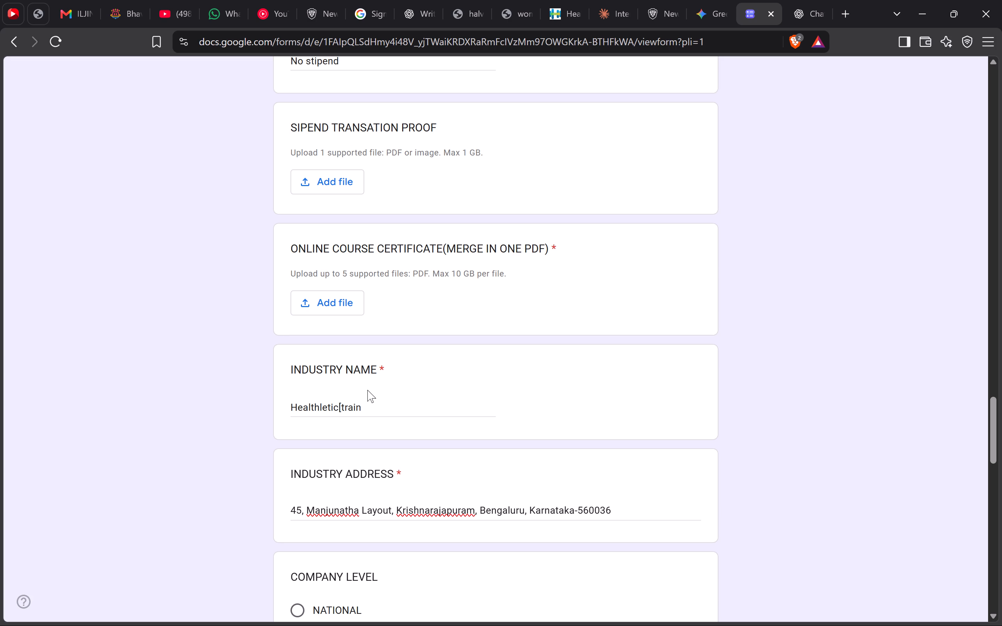
{"action": "left_click", "coordinate": [368, 407]}
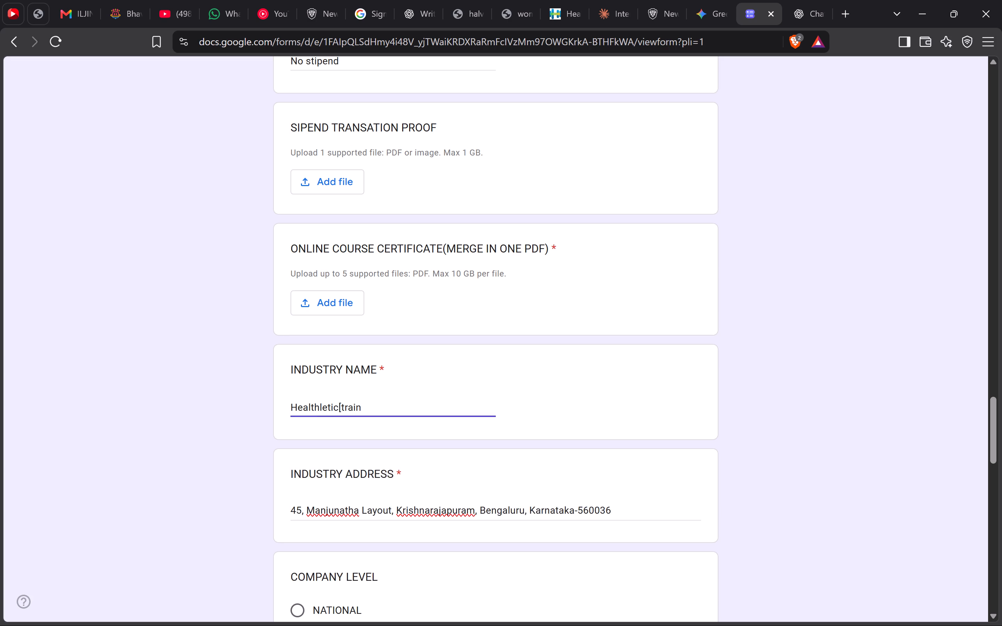
Read through the remaining questions from company level and project details to learning outcomes, final outcome and supporting evidence.
{"action": "scroll", "coordinate": [368, 407], "scroll_direction": "down", "scroll_amount": 5}
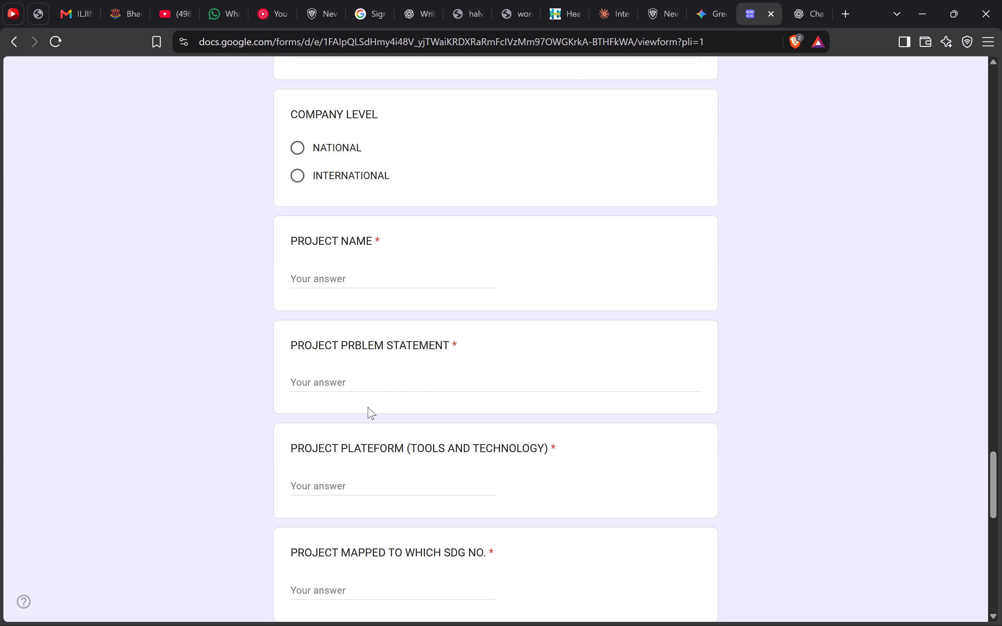
{"action": "scroll", "coordinate": [368, 407], "scroll_direction": "down", "scroll_amount": 4}
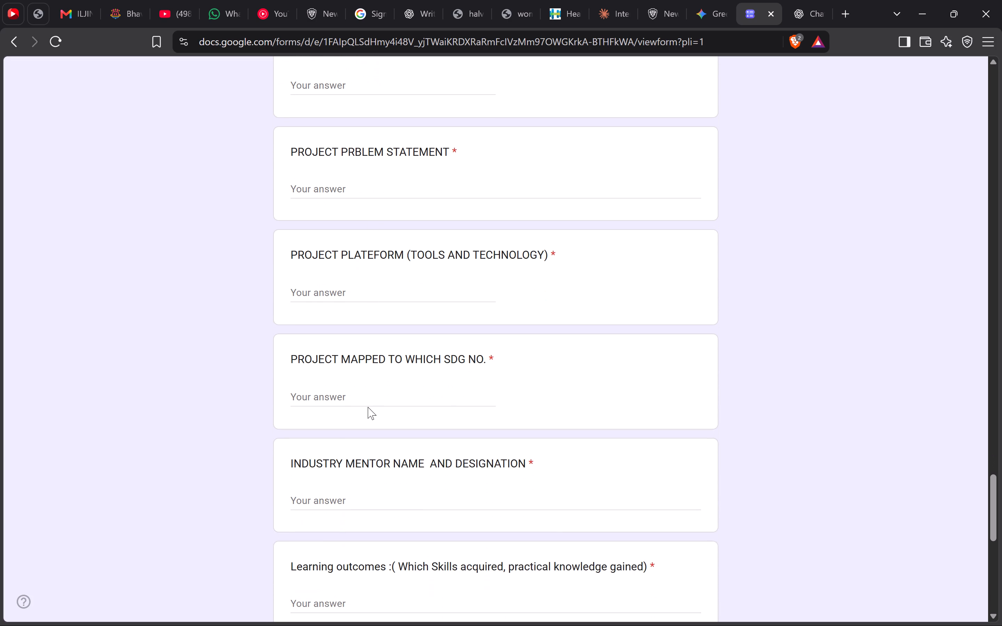
{"action": "scroll", "coordinate": [368, 407], "scroll_direction": "down", "scroll_amount": 2}
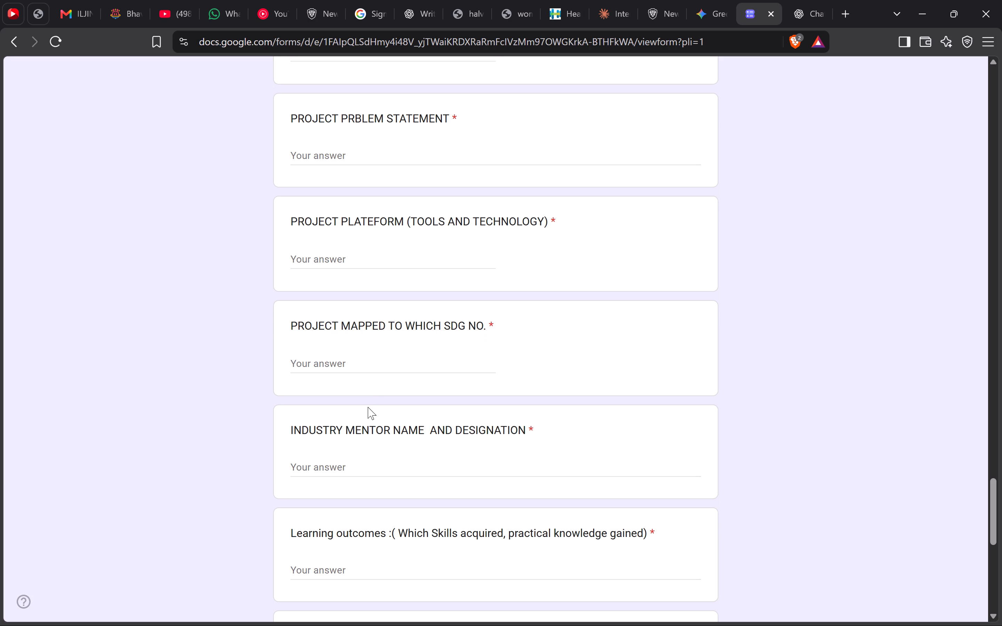
{"action": "scroll", "coordinate": [368, 407], "scroll_direction": "down", "scroll_amount": 3}
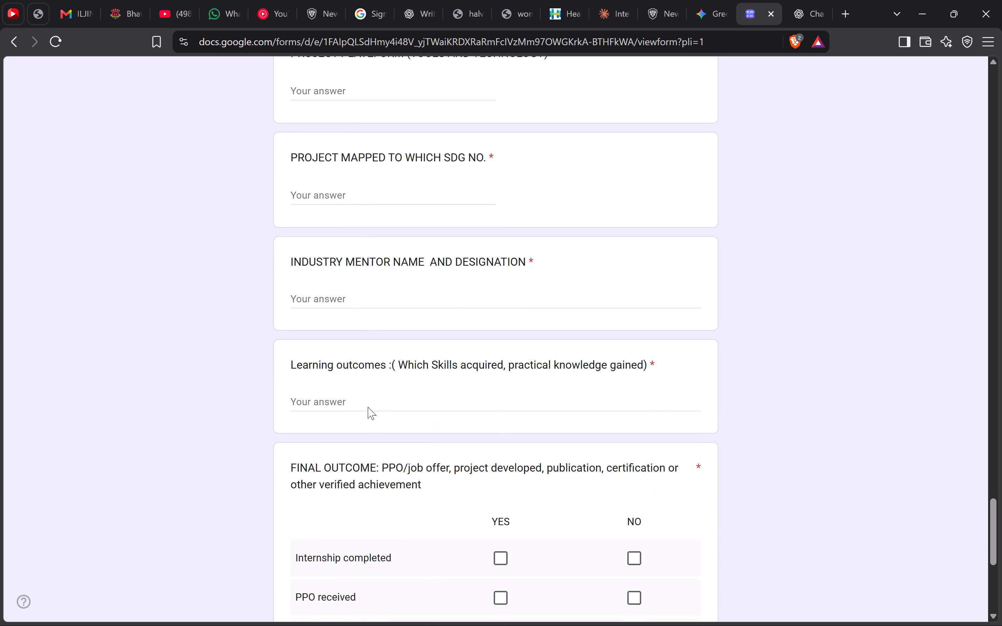
{"action": "scroll", "coordinate": [368, 407], "scroll_direction": "down", "scroll_amount": 4}
Check the form from the final outcome back up past the file uploads and internship dates to the class and section answers.
{"action": "scroll", "coordinate": [368, 407], "scroll_direction": "up", "scroll_amount": 3}
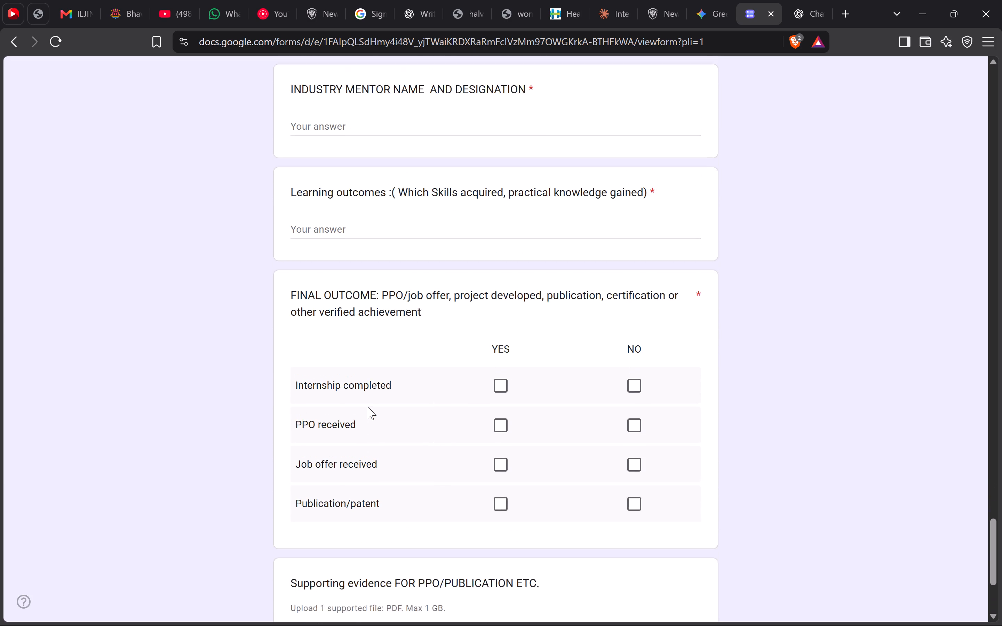
{"action": "scroll", "coordinate": [368, 407], "scroll_direction": "up", "scroll_amount": 6}
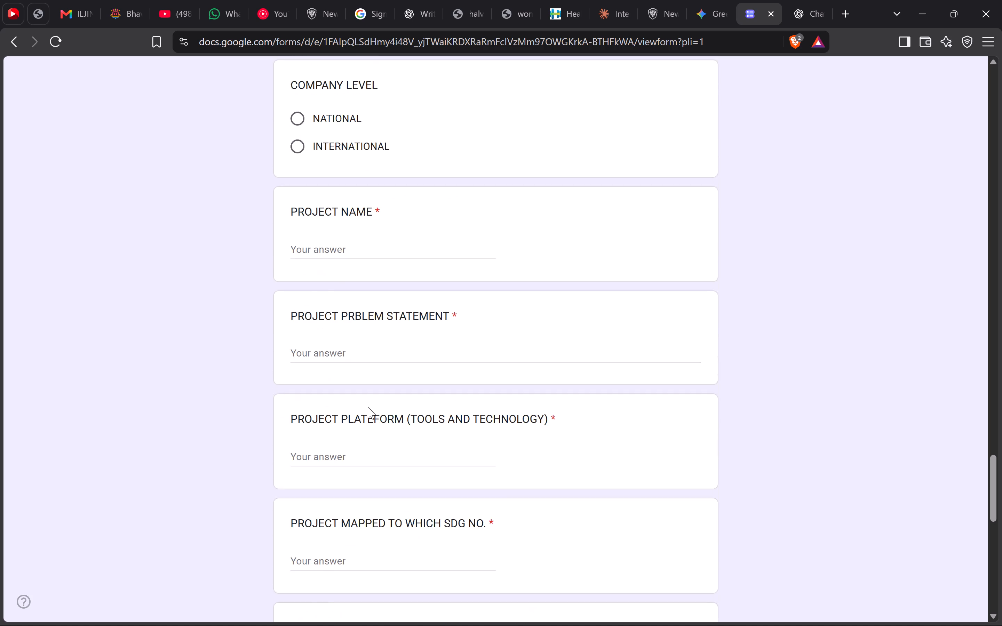
{"action": "scroll", "coordinate": [368, 407], "scroll_direction": "up", "scroll_amount": 5}
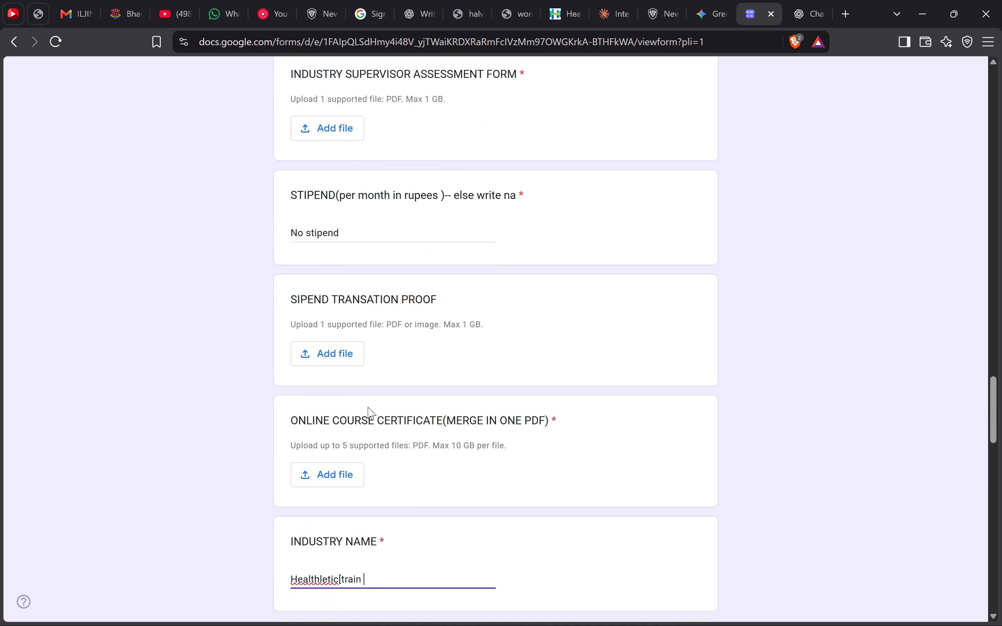
{"action": "scroll", "coordinate": [368, 407], "scroll_direction": "up", "scroll_amount": 2}
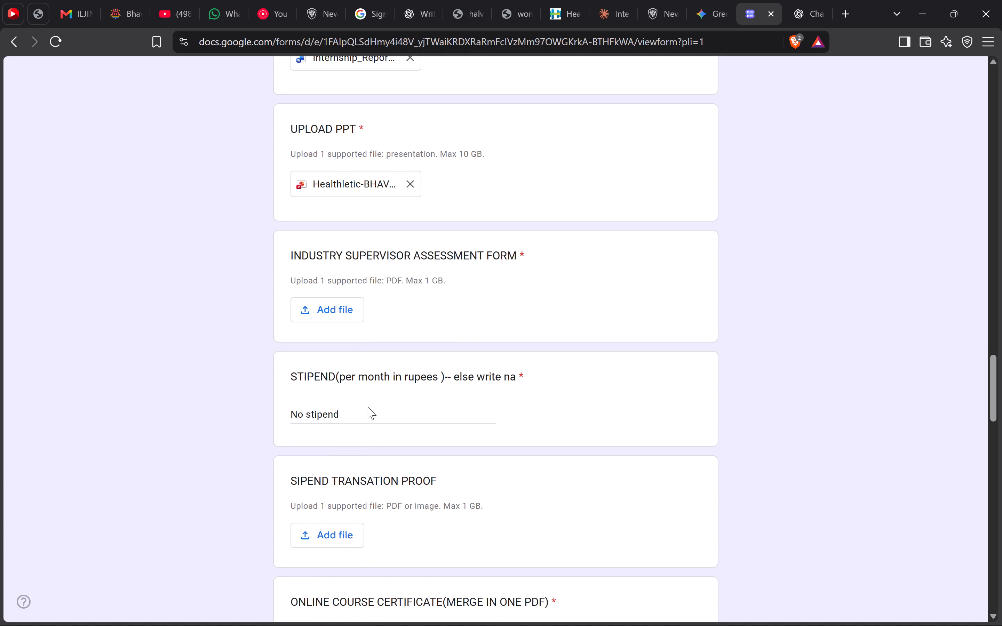
{"action": "scroll", "coordinate": [368, 407], "scroll_direction": "up", "scroll_amount": 4}
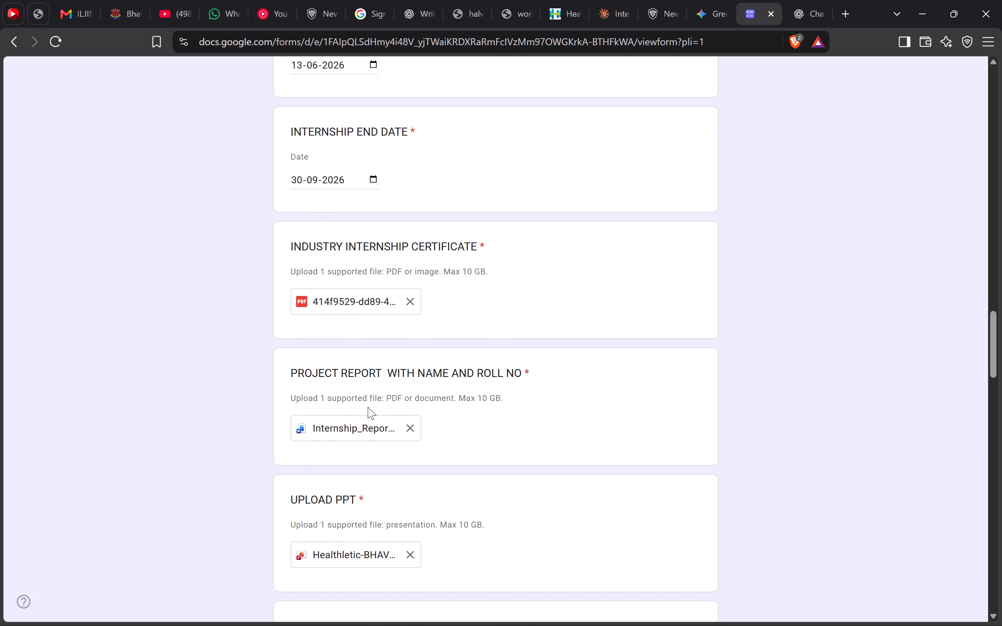
{"action": "scroll", "coordinate": [368, 407], "scroll_direction": "up", "scroll_amount": 9}
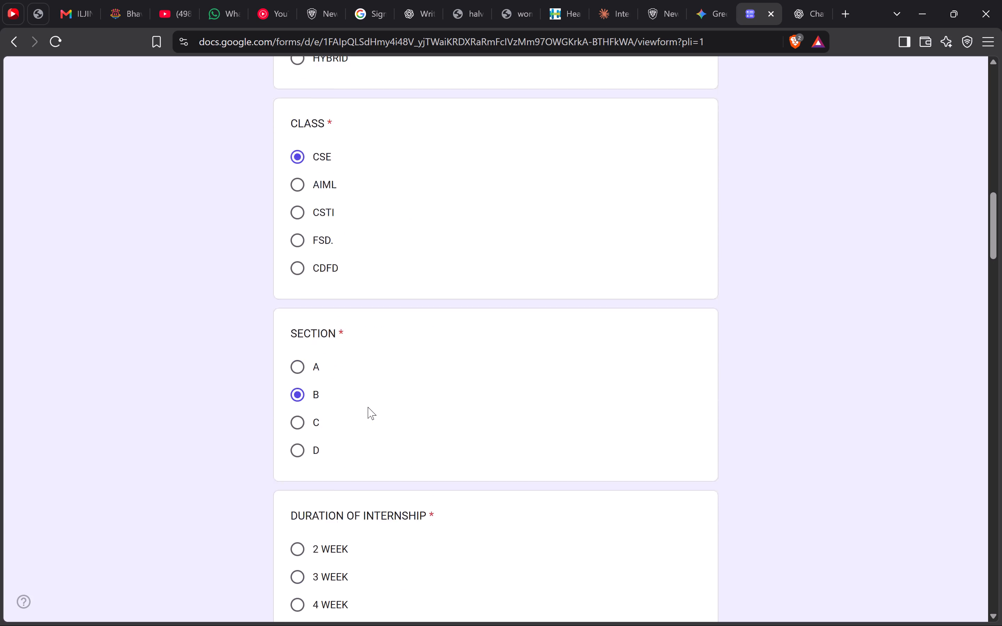
Set the Internship answer to INHOUSE in the question between Semester and Mode of Internship.
{"action": "scroll", "coordinate": [368, 407], "scroll_direction": "up", "scroll_amount": 2}
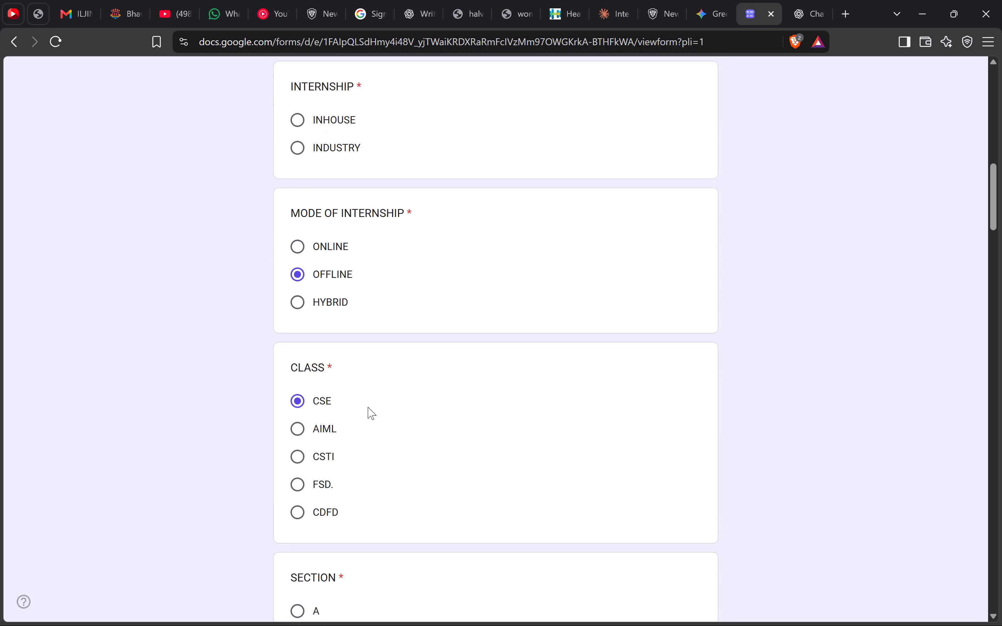
{"action": "scroll", "coordinate": [368, 407], "scroll_direction": "up", "scroll_amount": 1}
{"action": "scroll", "coordinate": [368, 407], "scroll_direction": "down", "scroll_amount": 5}
{"action": "scroll", "coordinate": [368, 407], "scroll_direction": "up", "scroll_amount": 4}
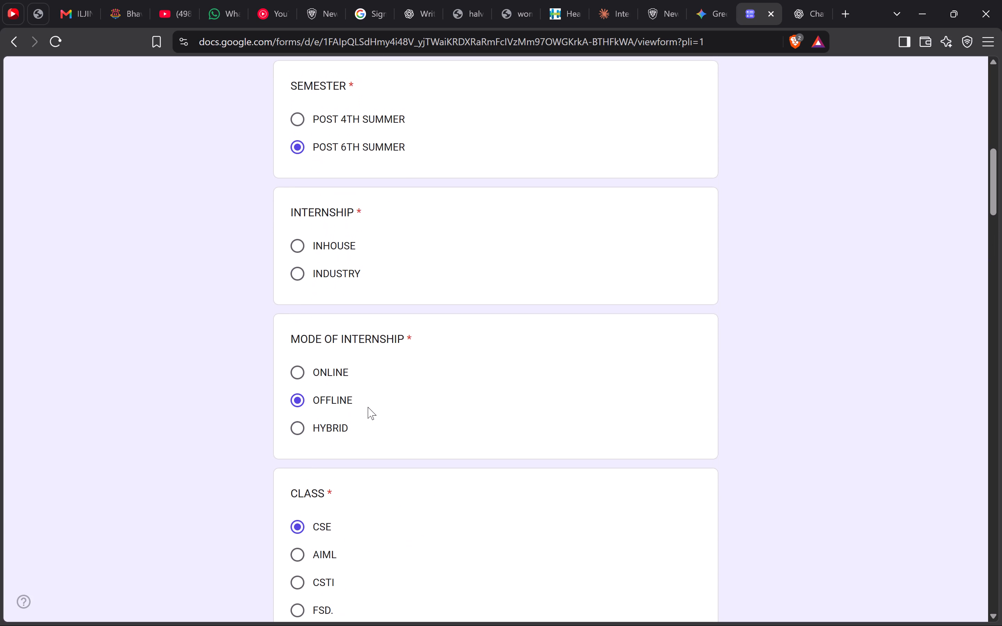
{"action": "left_click", "coordinate": [297, 241]}
{"action": "scroll", "coordinate": [388, 291], "scroll_direction": "up", "scroll_amount": 1}
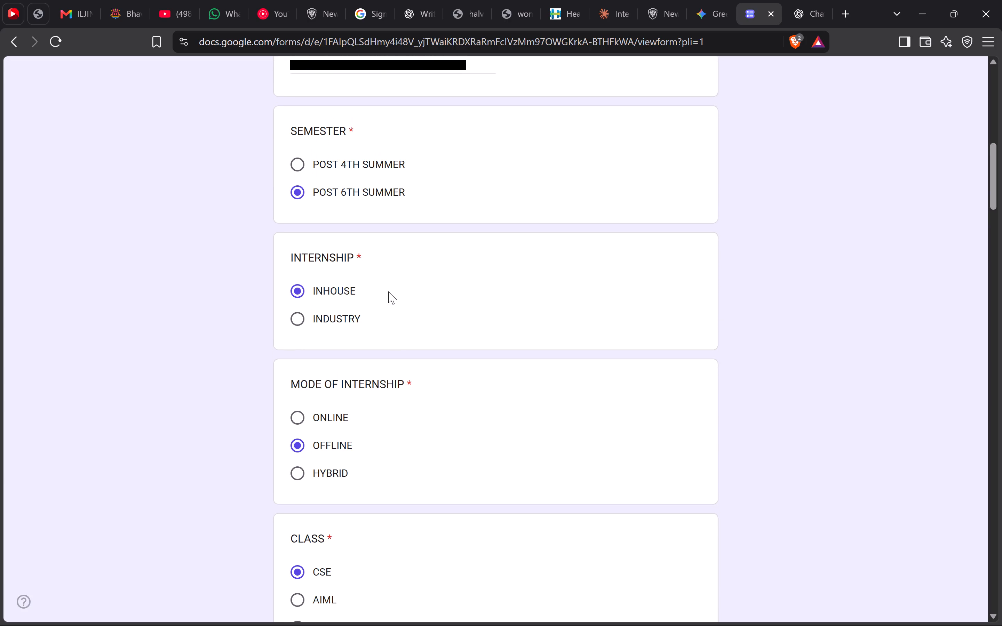
{"action": "scroll", "coordinate": [388, 291], "scroll_direction": "down", "scroll_amount": 1}
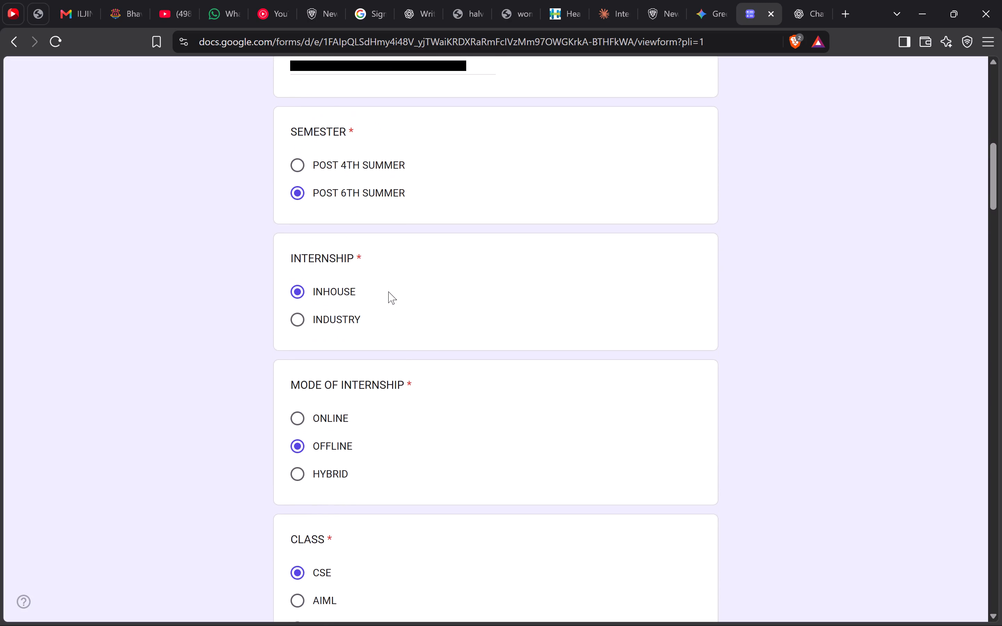
Append "Transform" after "train" in the Industry Name answer.
{"action": "scroll", "coordinate": [388, 291], "scroll_direction": "down", "scroll_amount": 1}
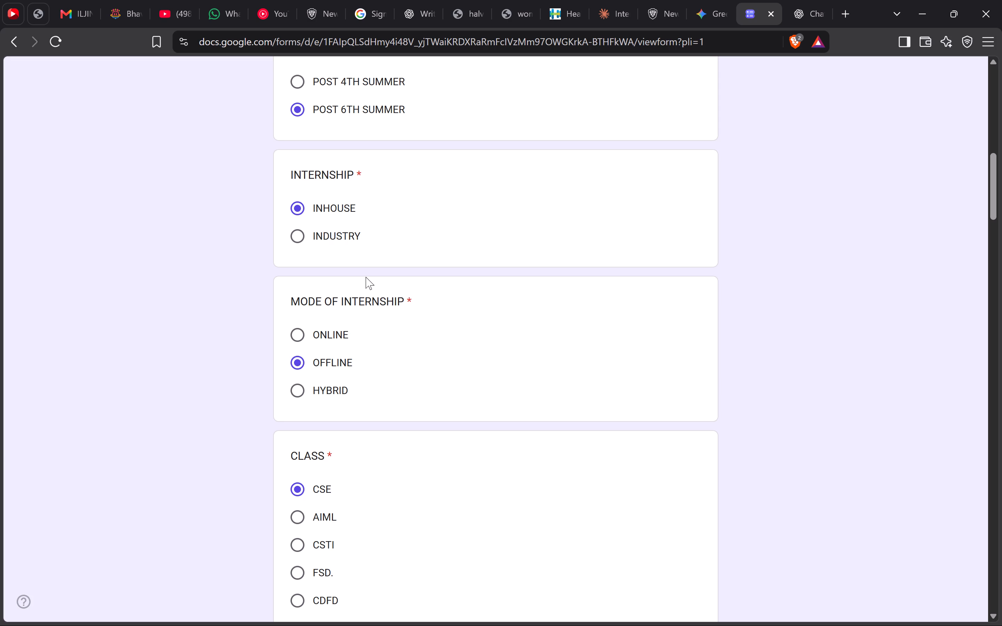
{"action": "scroll", "coordinate": [366, 277], "scroll_direction": "down", "scroll_amount": 5}
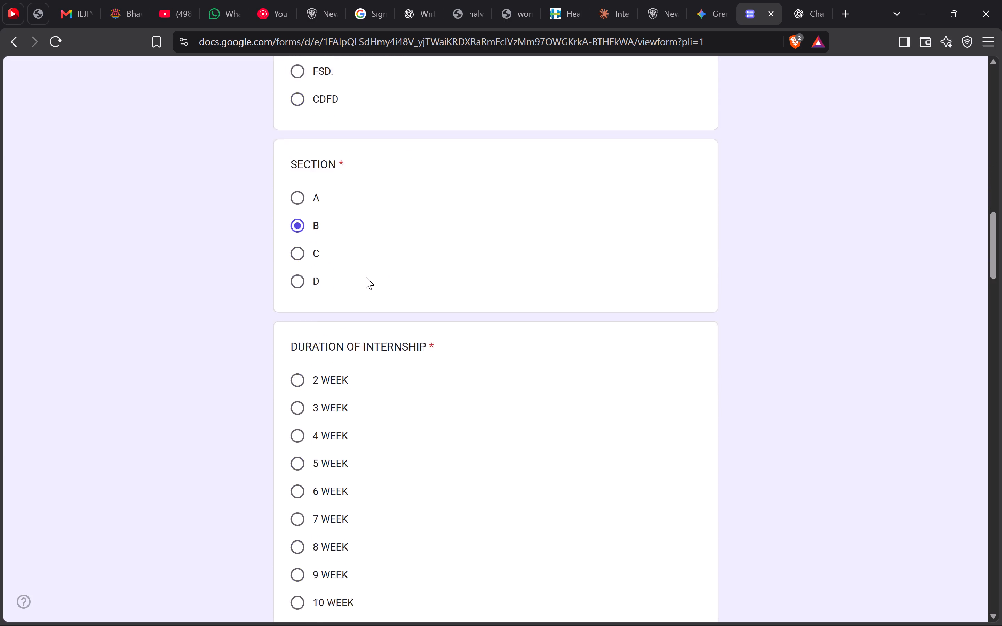
{"action": "scroll", "coordinate": [366, 277], "scroll_direction": "down", "scroll_amount": 8}
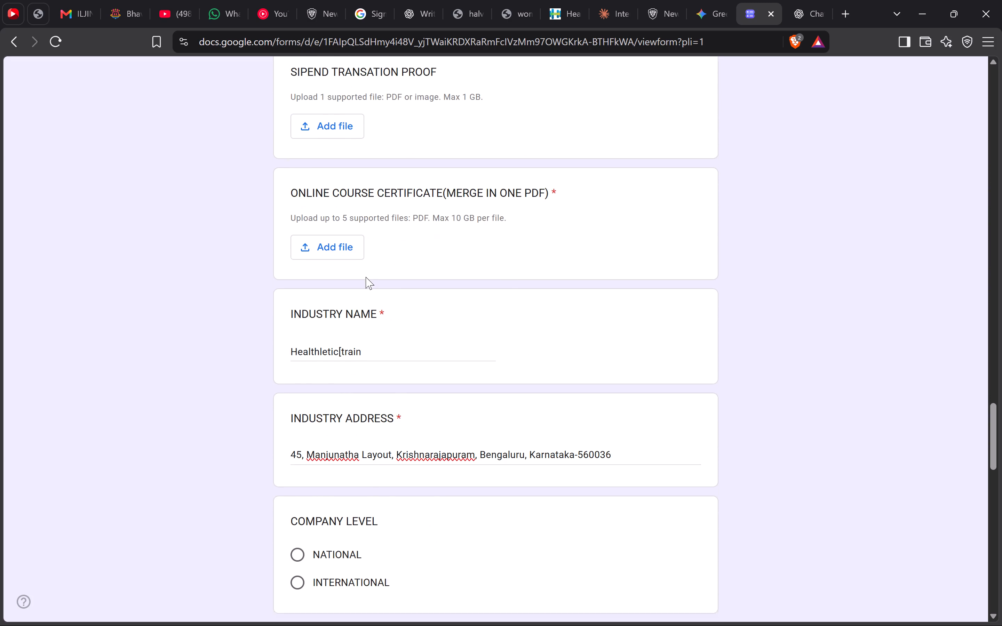
{"action": "scroll", "coordinate": [366, 277], "scroll_direction": "down", "scroll_amount": 1}
{"action": "left_click", "coordinate": [365, 284]}
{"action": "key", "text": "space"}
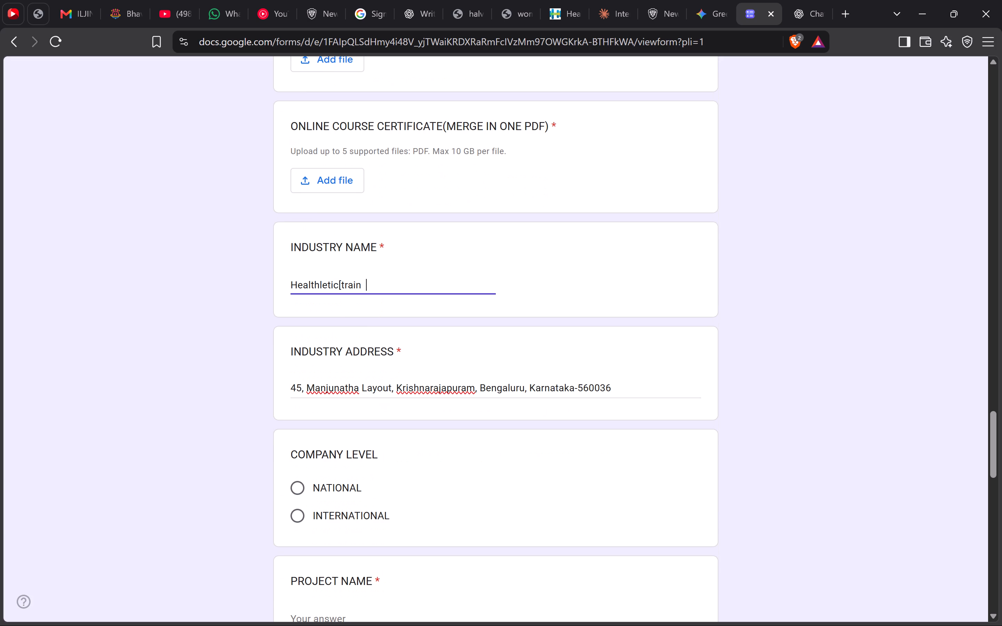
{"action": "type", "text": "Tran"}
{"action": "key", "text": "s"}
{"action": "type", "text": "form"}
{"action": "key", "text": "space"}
Capitalise the first letter of "train" in the Industry Name answer so it reads "Train".
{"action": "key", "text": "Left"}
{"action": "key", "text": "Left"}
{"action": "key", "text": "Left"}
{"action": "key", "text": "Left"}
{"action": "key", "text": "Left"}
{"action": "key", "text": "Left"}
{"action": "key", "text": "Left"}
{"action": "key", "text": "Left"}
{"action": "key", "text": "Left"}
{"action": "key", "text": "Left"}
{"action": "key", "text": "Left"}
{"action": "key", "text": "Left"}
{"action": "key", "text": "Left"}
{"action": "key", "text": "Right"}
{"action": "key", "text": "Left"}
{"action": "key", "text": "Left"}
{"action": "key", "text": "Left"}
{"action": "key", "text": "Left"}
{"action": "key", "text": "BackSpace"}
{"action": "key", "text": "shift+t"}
Insert "Track" between "Train" and "Transform" in the Industry Name answer, with single spaces between the words.
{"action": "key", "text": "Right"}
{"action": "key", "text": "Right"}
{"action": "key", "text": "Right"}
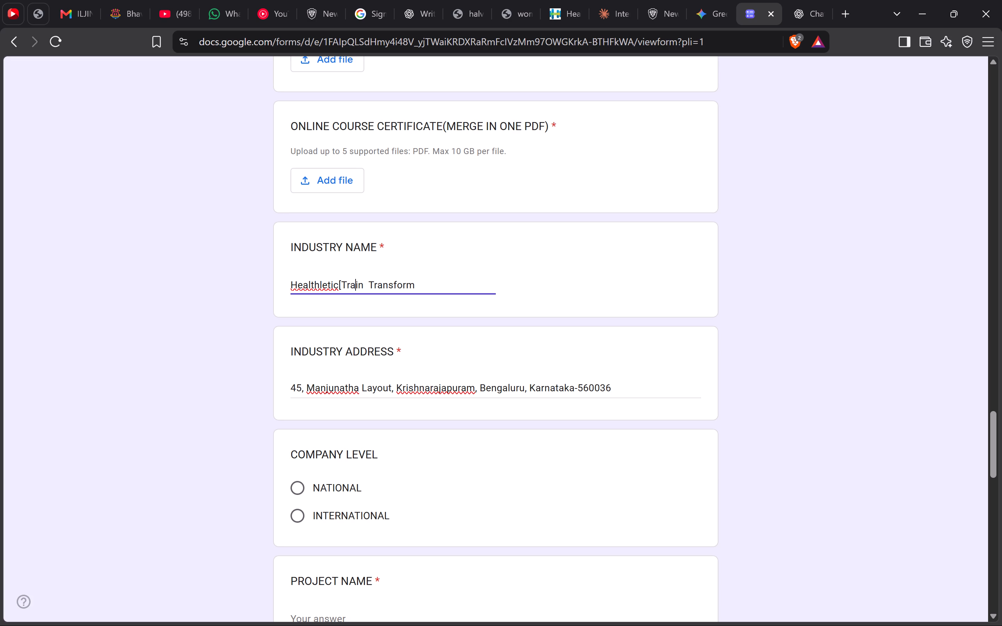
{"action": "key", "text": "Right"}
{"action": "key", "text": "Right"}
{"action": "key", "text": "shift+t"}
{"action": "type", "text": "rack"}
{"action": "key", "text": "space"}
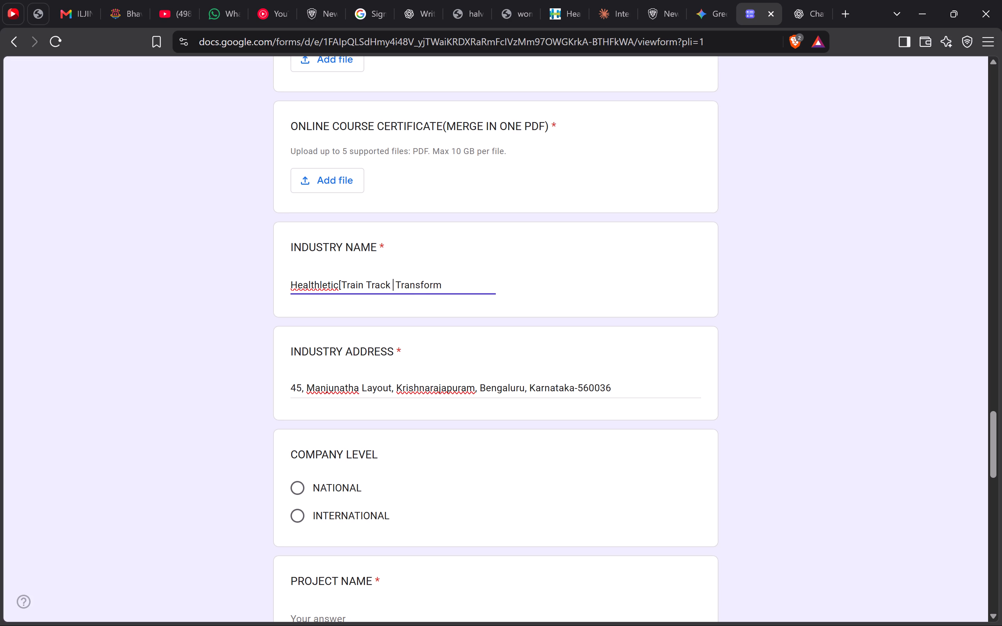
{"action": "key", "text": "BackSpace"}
Add a closing square bracket after "Transform" so the Industry Name answer reads "Healthletic[Train Track Transform]".
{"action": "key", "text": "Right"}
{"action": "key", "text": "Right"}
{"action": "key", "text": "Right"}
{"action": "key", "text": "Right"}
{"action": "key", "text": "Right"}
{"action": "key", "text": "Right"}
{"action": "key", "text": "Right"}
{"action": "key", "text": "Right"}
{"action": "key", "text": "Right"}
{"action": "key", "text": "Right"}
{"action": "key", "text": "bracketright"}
Set the Company Level answer to NATIONAL.
{"action": "scroll", "coordinate": [371, 318], "scroll_direction": "down", "scroll_amount": 1}
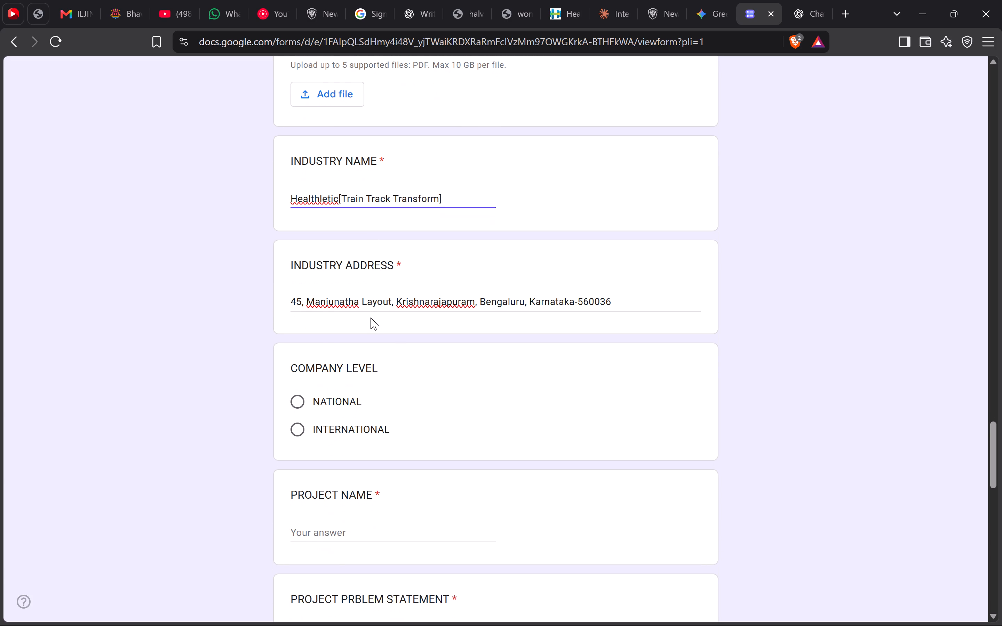
{"action": "left_click", "coordinate": [299, 401]}
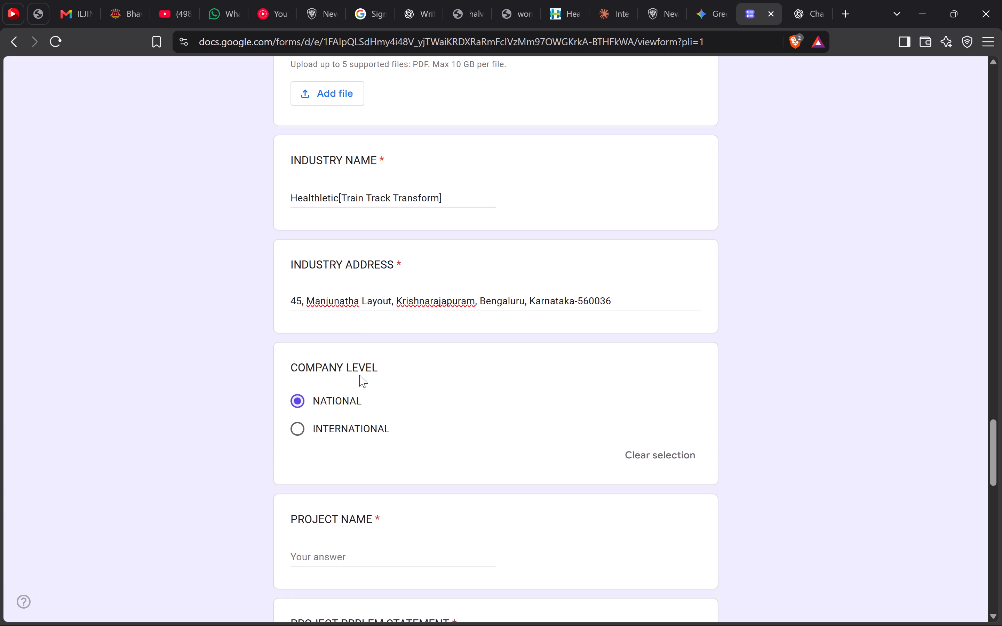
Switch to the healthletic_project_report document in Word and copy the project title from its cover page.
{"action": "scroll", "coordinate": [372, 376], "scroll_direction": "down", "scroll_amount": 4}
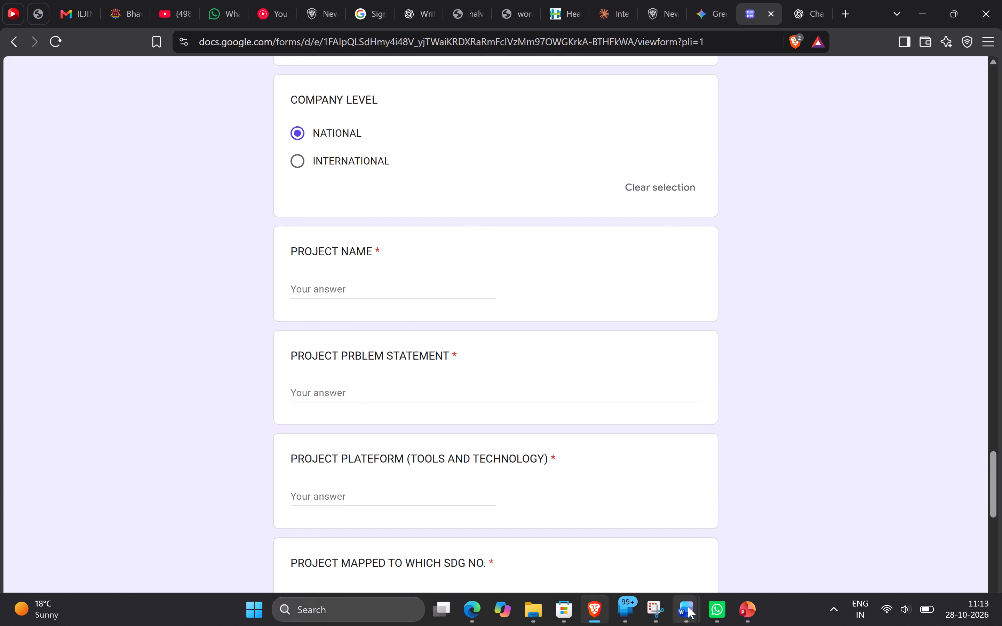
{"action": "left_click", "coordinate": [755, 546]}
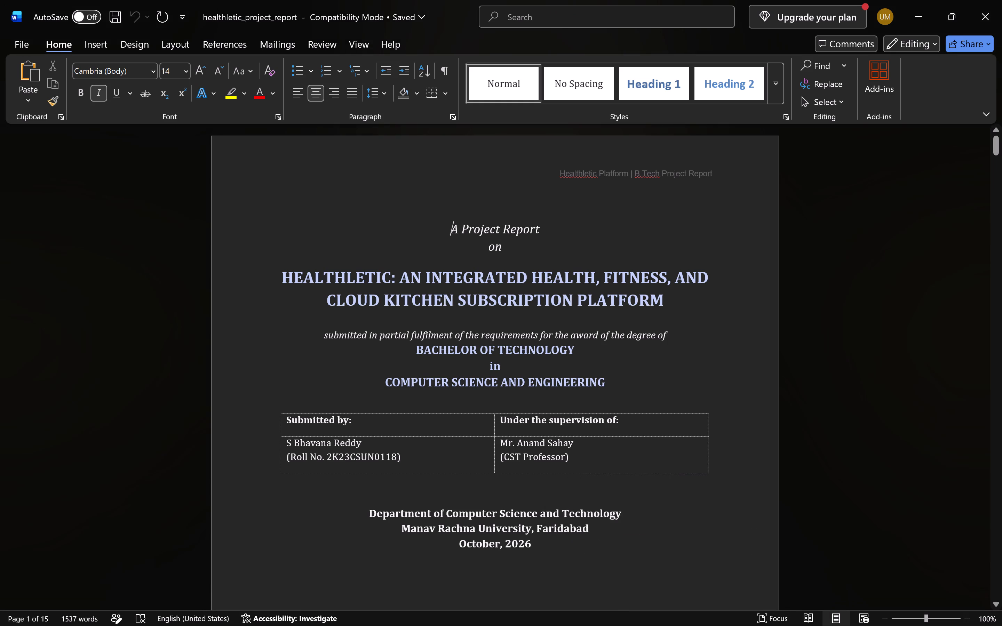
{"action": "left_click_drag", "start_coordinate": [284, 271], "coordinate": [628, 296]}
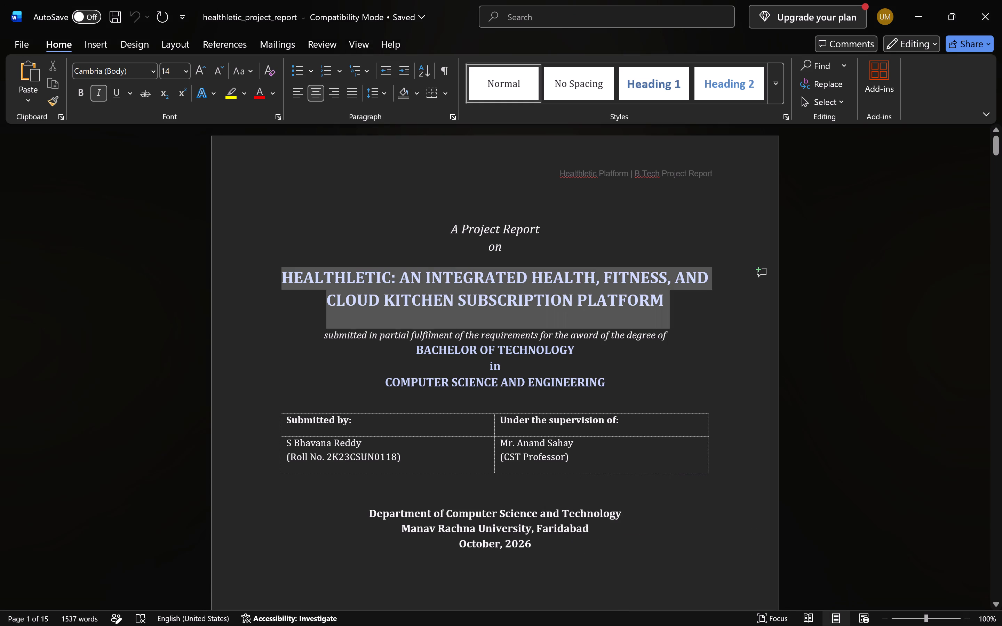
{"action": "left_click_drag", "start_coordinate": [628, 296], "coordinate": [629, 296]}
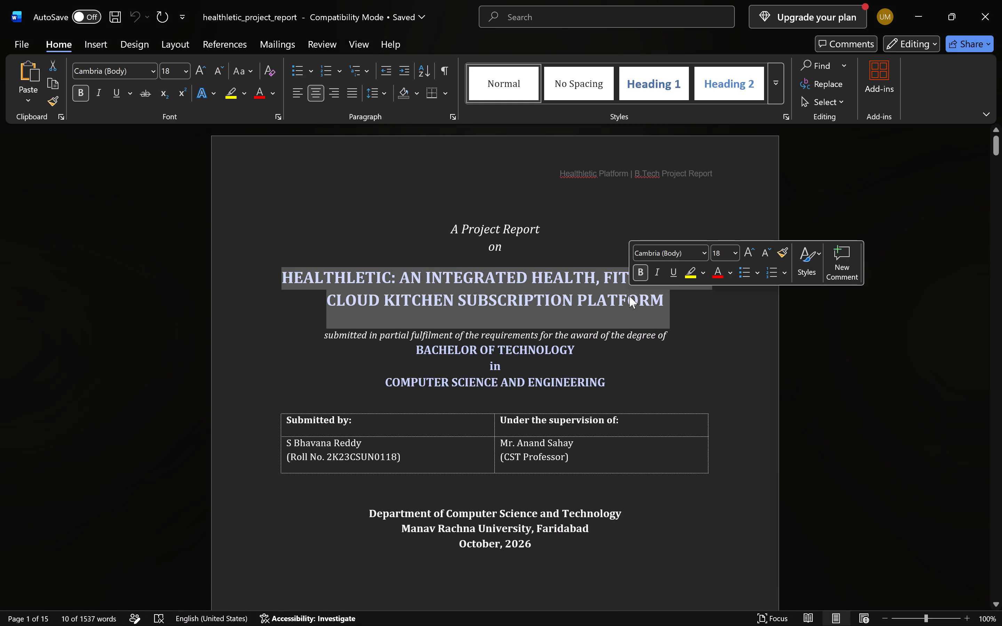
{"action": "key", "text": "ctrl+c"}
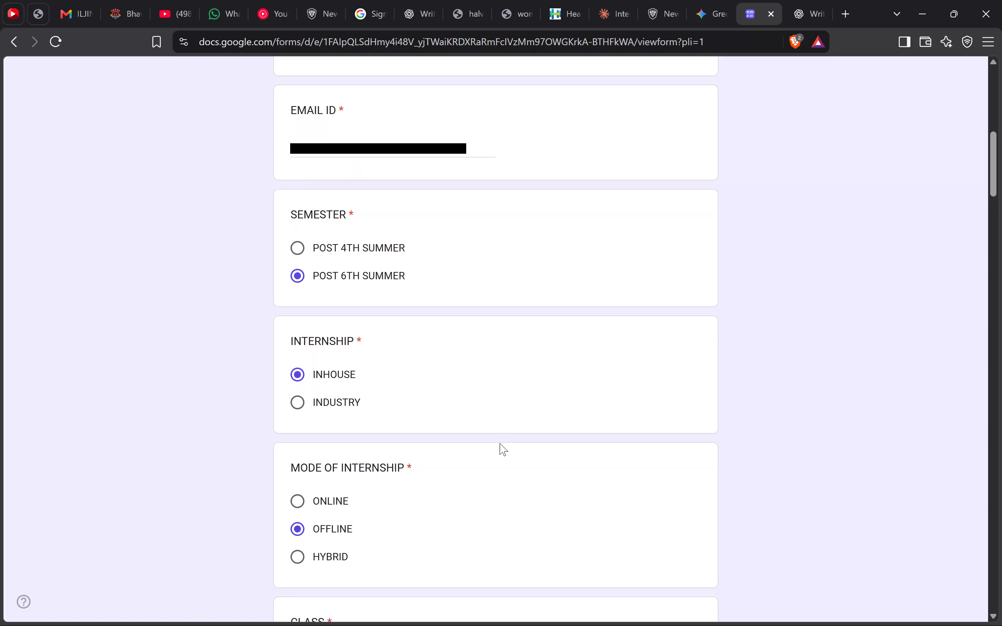
{"action": "scroll", "coordinate": [500, 443], "scroll_direction": "up", "scroll_amount": 1}
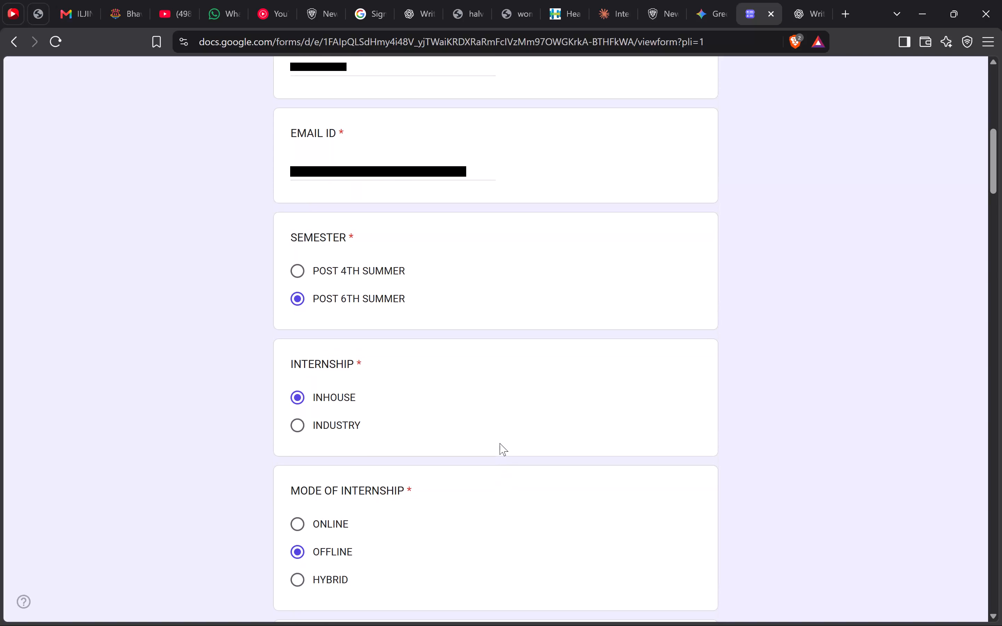
{"action": "scroll", "coordinate": [500, 443], "scroll_direction": "up", "scroll_amount": 3}
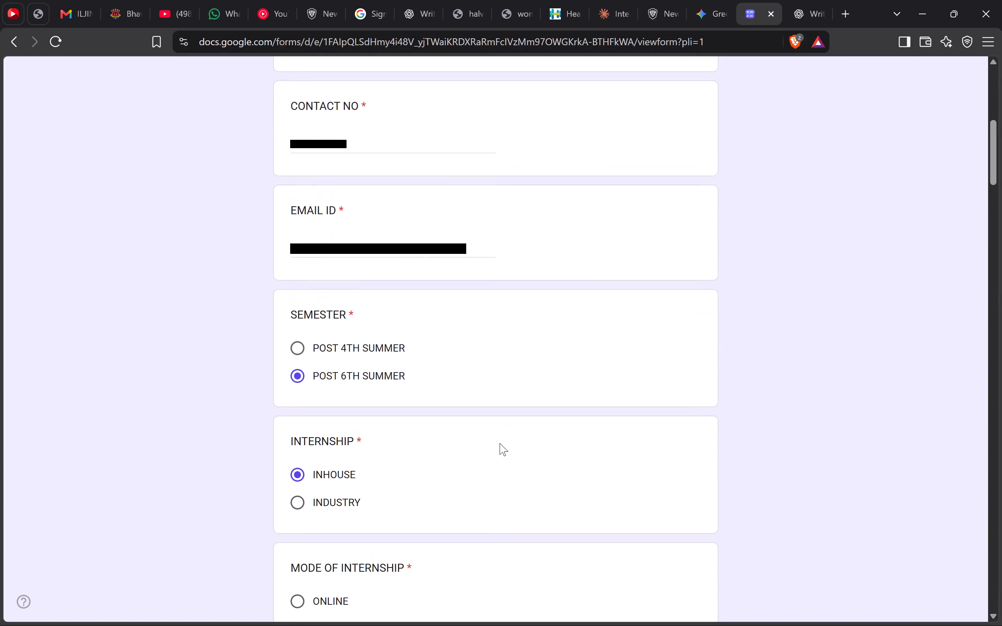
{"action": "scroll", "coordinate": [500, 443], "scroll_direction": "up", "scroll_amount": 3}
Recheck the form's answers and uploads from the NAME question down to the end of the form.
{"action": "scroll", "coordinate": [500, 443], "scroll_direction": "down", "scroll_amount": 2}
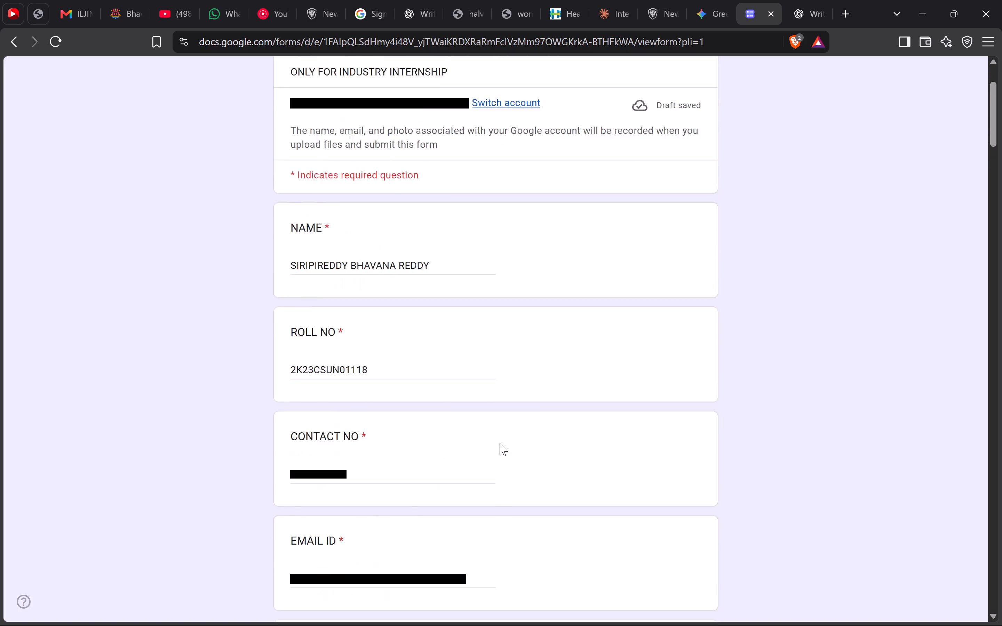
{"action": "scroll", "coordinate": [500, 443], "scroll_direction": "down", "scroll_amount": 8}
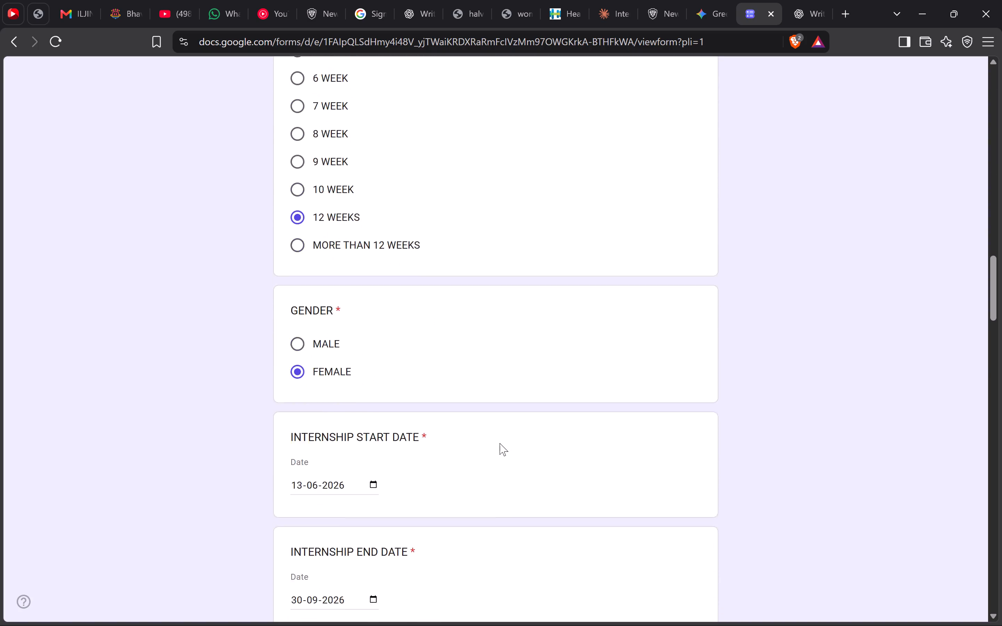
{"action": "scroll", "coordinate": [500, 443], "scroll_direction": "down", "scroll_amount": 6}
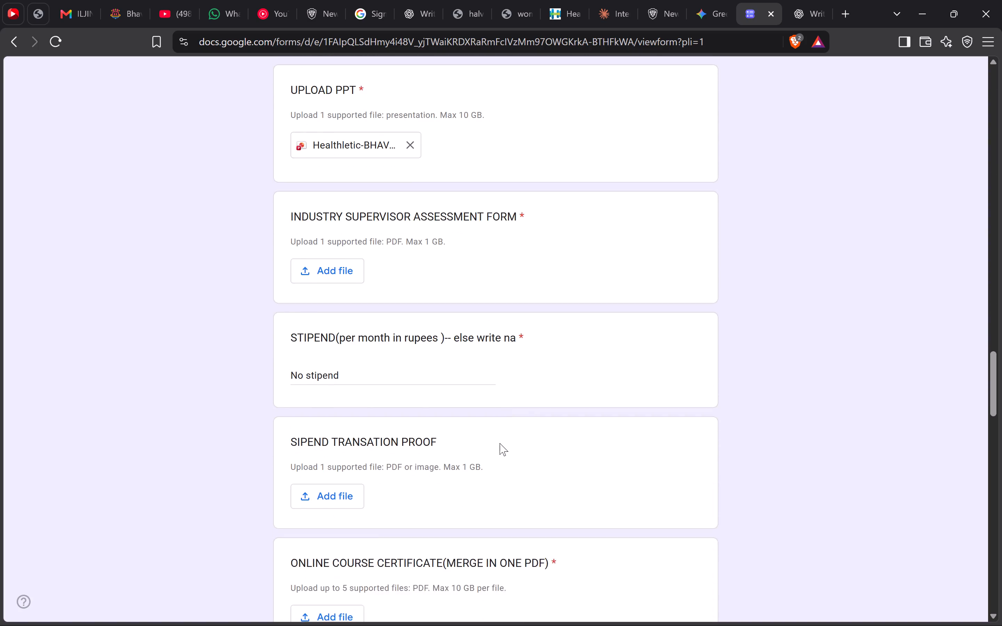
{"action": "scroll", "coordinate": [500, 443], "scroll_direction": "down", "scroll_amount": 4}
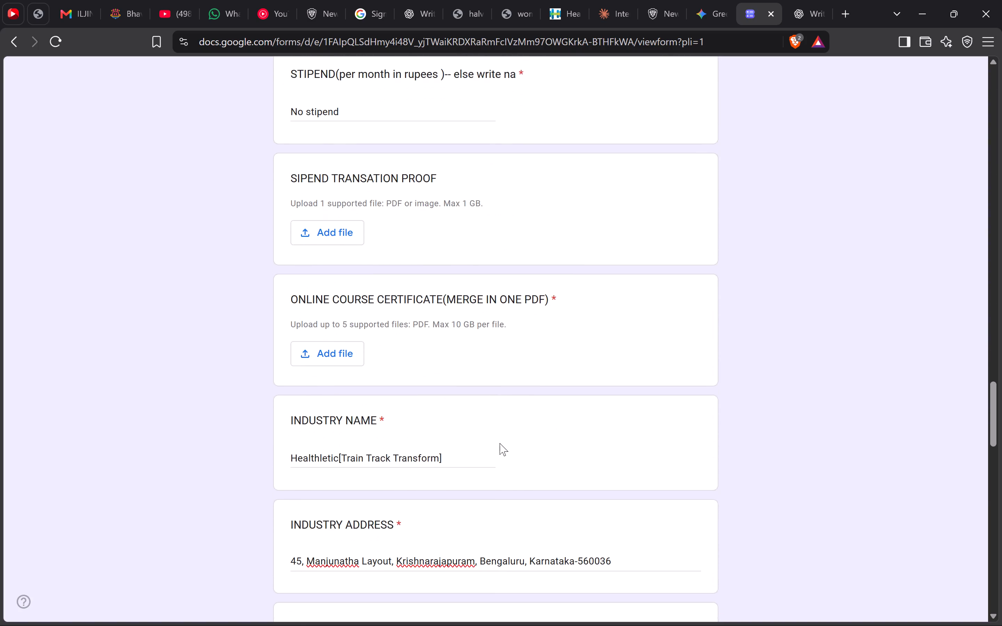
{"action": "scroll", "coordinate": [500, 443], "scroll_direction": "down", "scroll_amount": 4}
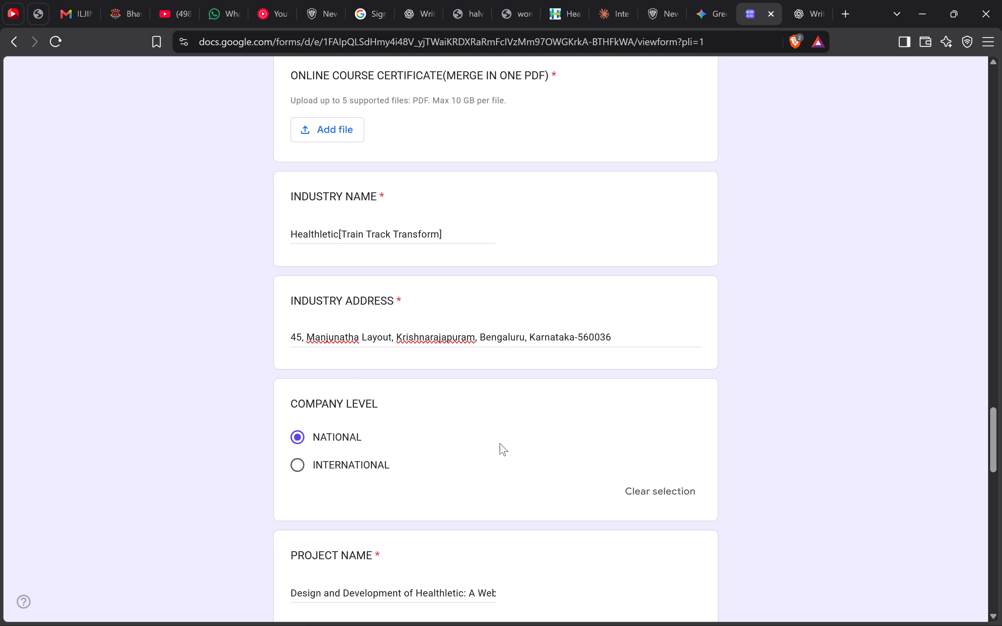
{"action": "scroll", "coordinate": [500, 443], "scroll_direction": "down", "scroll_amount": 3}
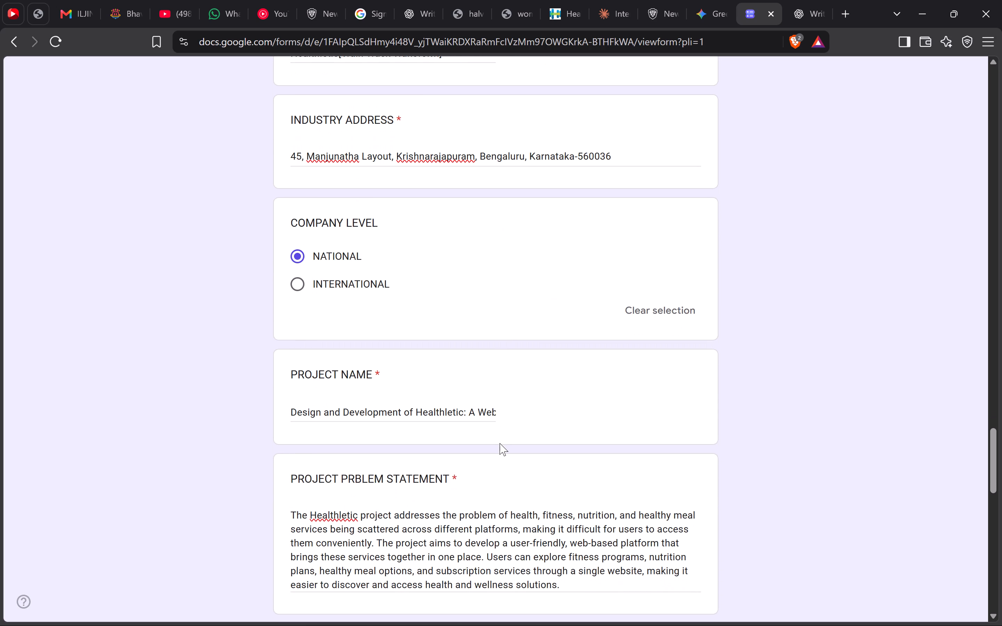
{"action": "scroll", "coordinate": [500, 443], "scroll_direction": "down", "scroll_amount": 3}
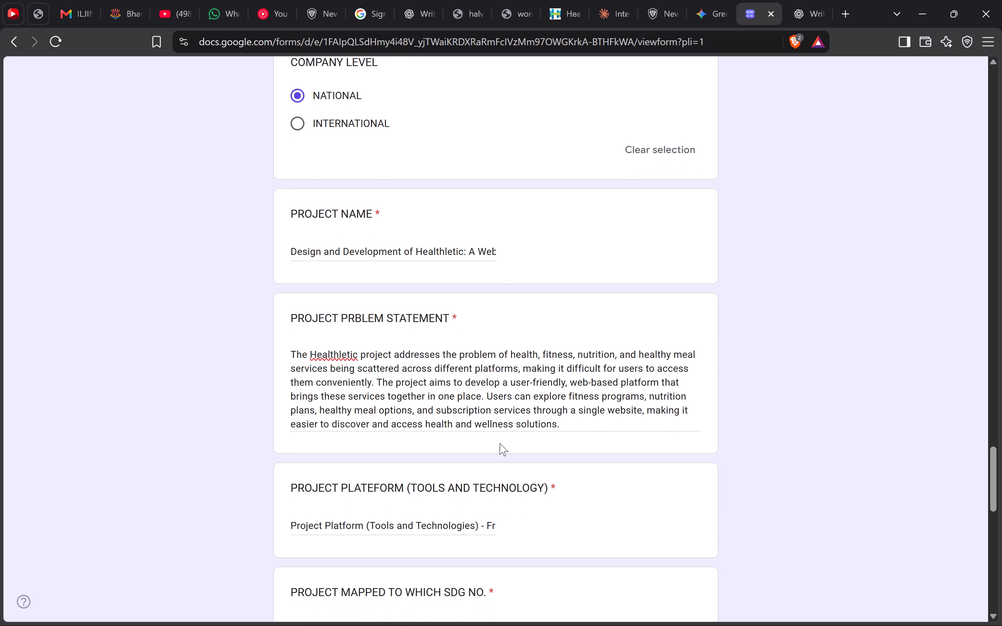
{"action": "scroll", "coordinate": [500, 443], "scroll_direction": "down", "scroll_amount": 3}
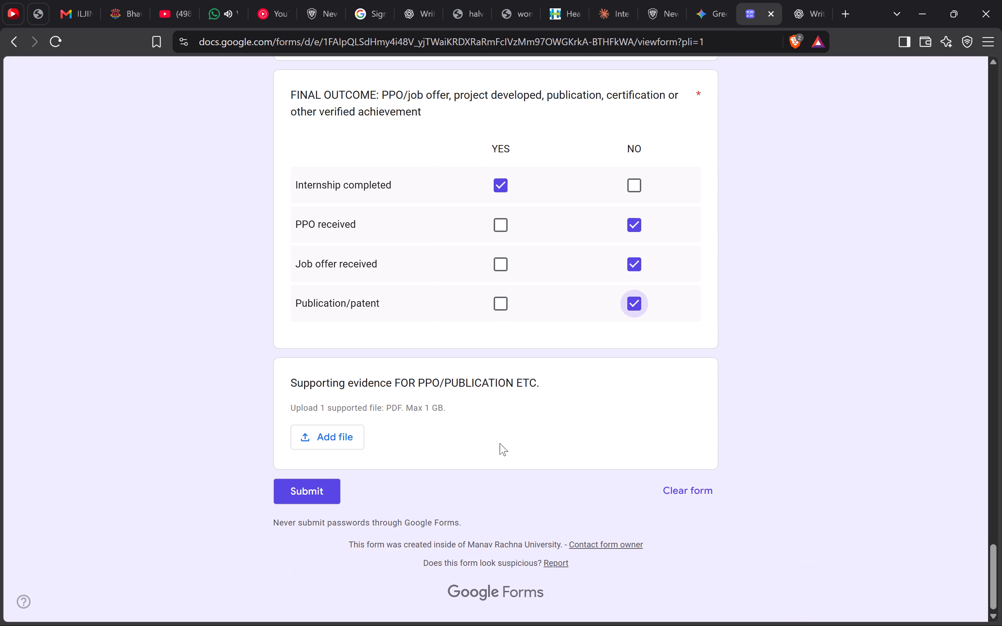
Set the form's MODE OF INTERNSHIP answer to ONLINE.
{"action": "scroll", "coordinate": [500, 443], "scroll_direction": "up", "scroll_amount": 3}
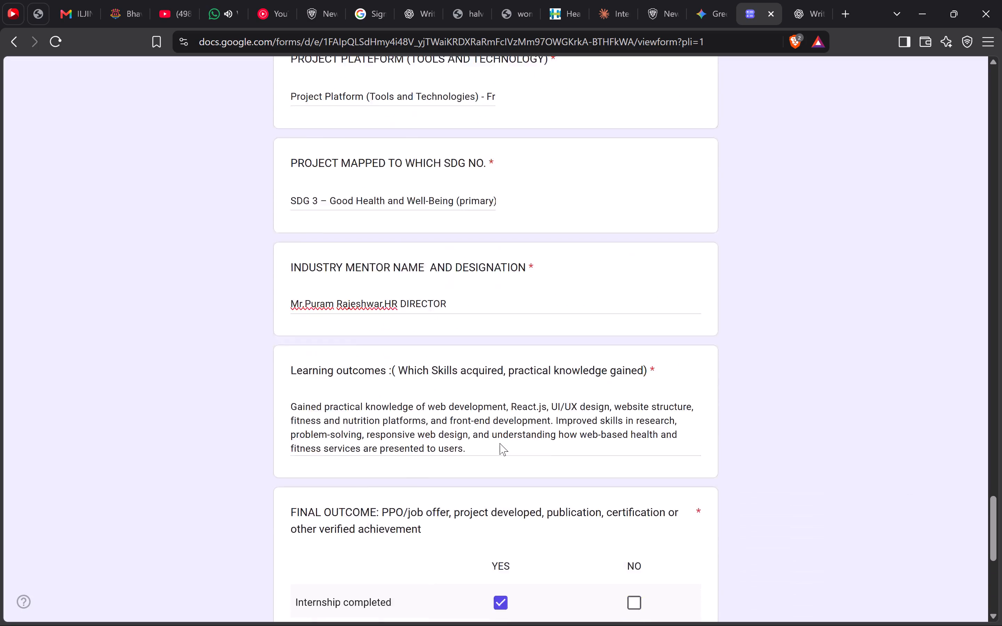
{"action": "scroll", "coordinate": [500, 443], "scroll_direction": "up", "scroll_amount": 8}
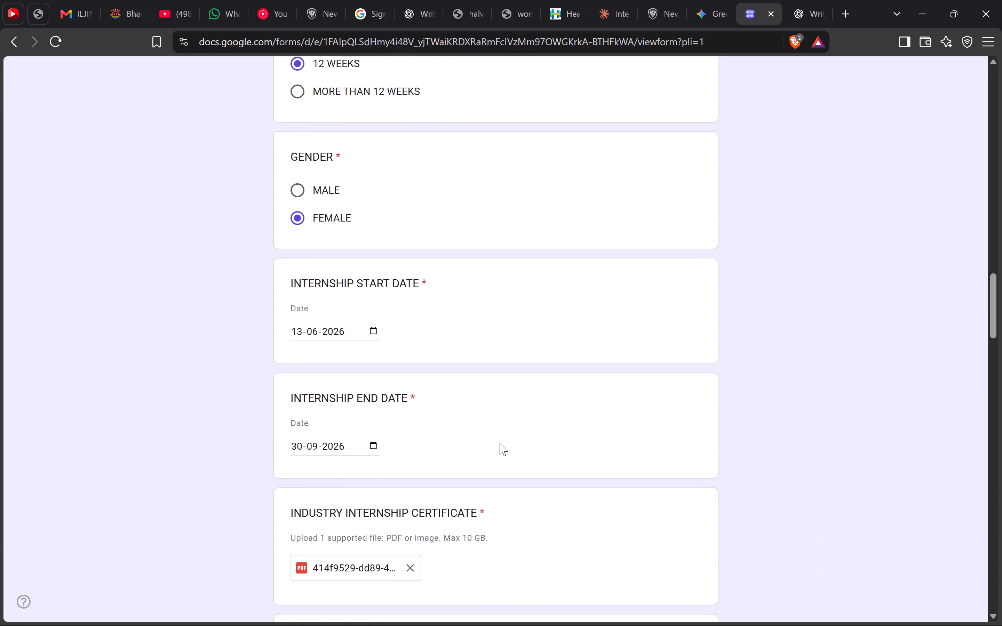
{"action": "scroll", "coordinate": [500, 443], "scroll_direction": "up", "scroll_amount": 5}
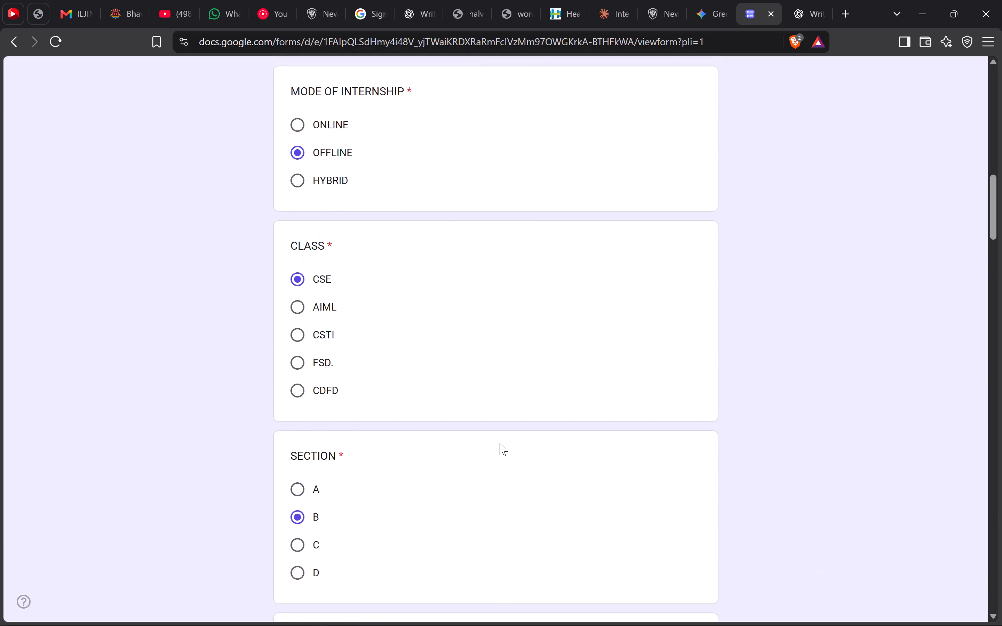
{"action": "scroll", "coordinate": [500, 443], "scroll_direction": "up", "scroll_amount": 2}
{"action": "scroll", "coordinate": [342, 531], "scroll_direction": "down", "scroll_amount": 1}
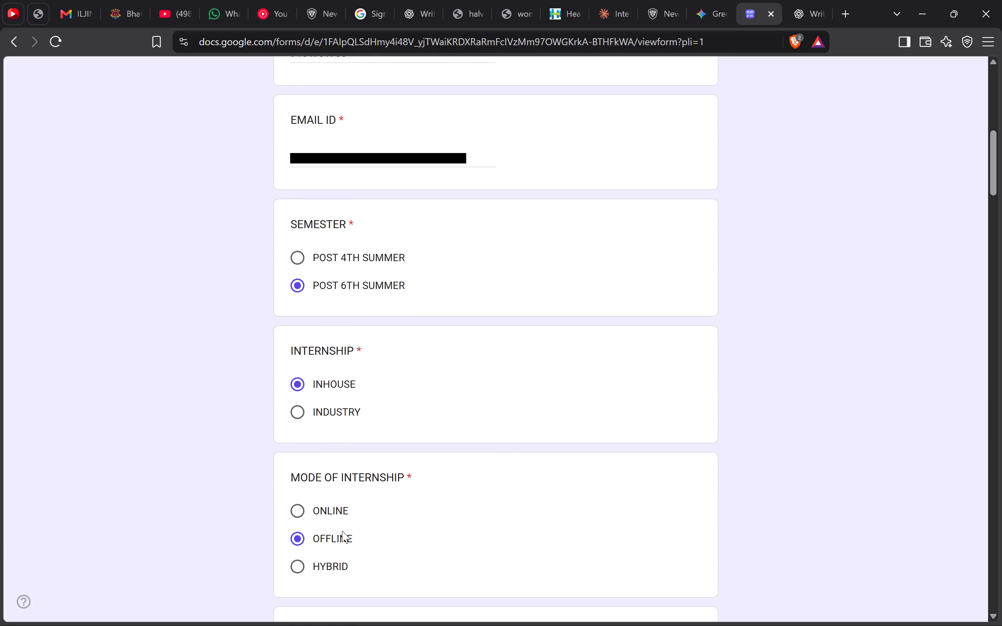
{"action": "left_click", "coordinate": [297, 511]}
Review the form's answers from MODE OF INTERNSHIP up to NAME, and back down to the internship dates and file uploads.
{"action": "scroll", "coordinate": [374, 512], "scroll_direction": "down", "scroll_amount": 1}
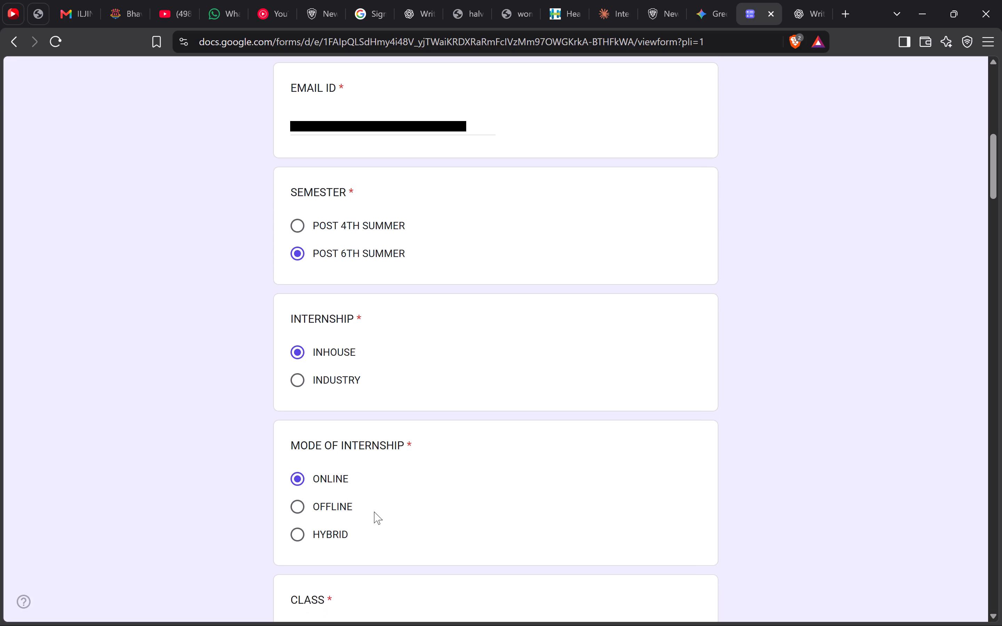
{"action": "scroll", "coordinate": [374, 512], "scroll_direction": "up", "scroll_amount": 3}
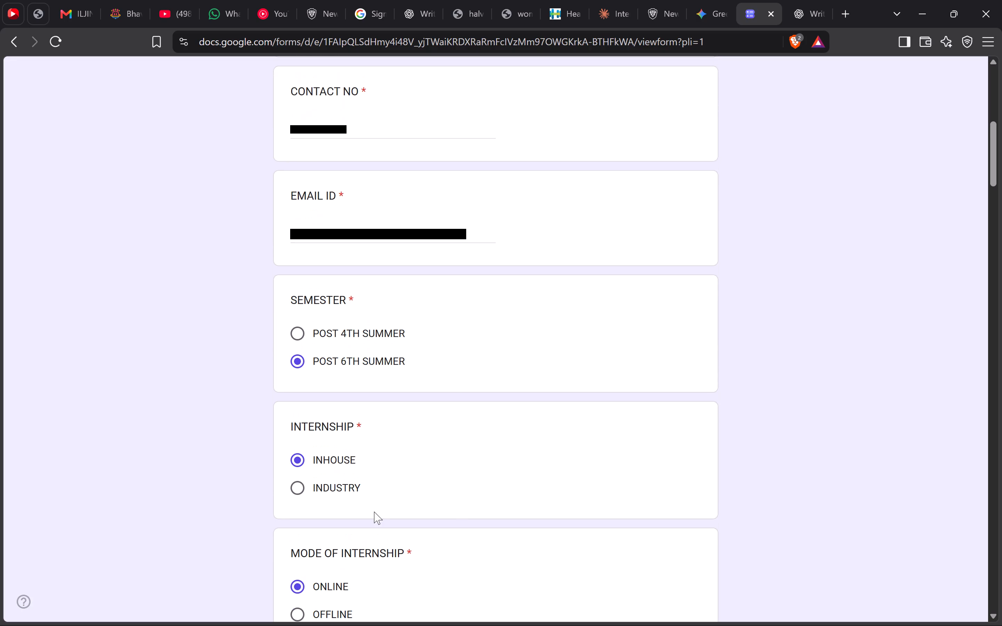
{"action": "scroll", "coordinate": [374, 512], "scroll_direction": "up", "scroll_amount": 6}
{"action": "scroll", "coordinate": [374, 512], "scroll_direction": "down", "scroll_amount": 3}
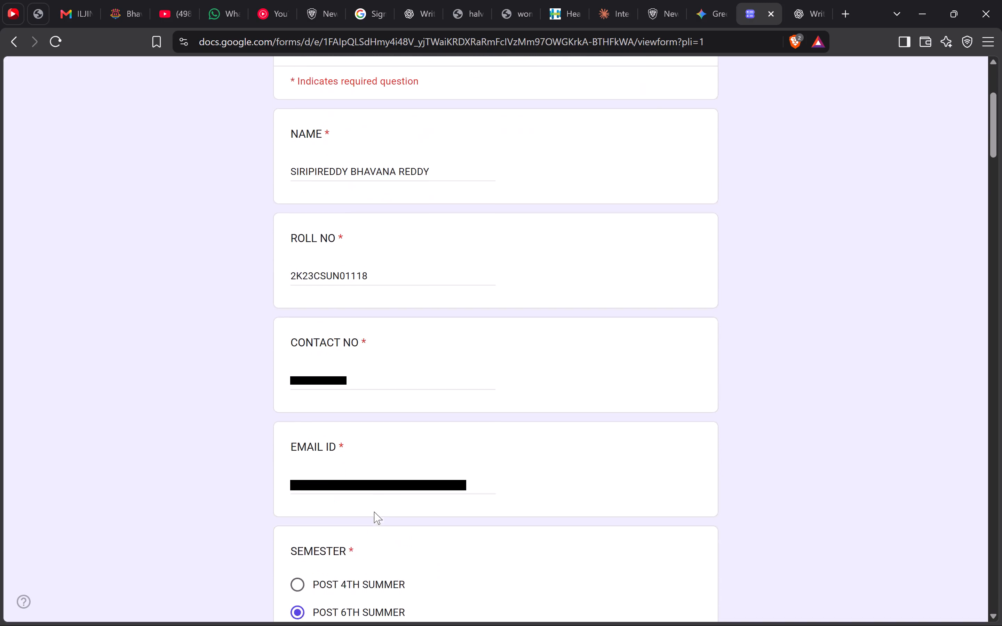
{"action": "scroll", "coordinate": [374, 512], "scroll_direction": "down", "scroll_amount": 9}
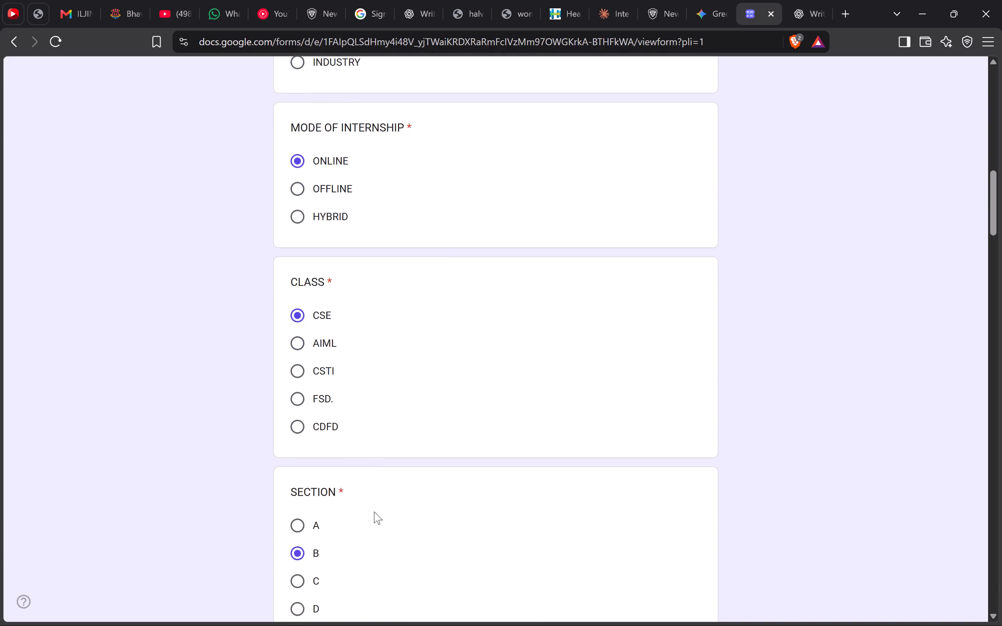
{"action": "scroll", "coordinate": [374, 512], "scroll_direction": "down", "scroll_amount": 4}
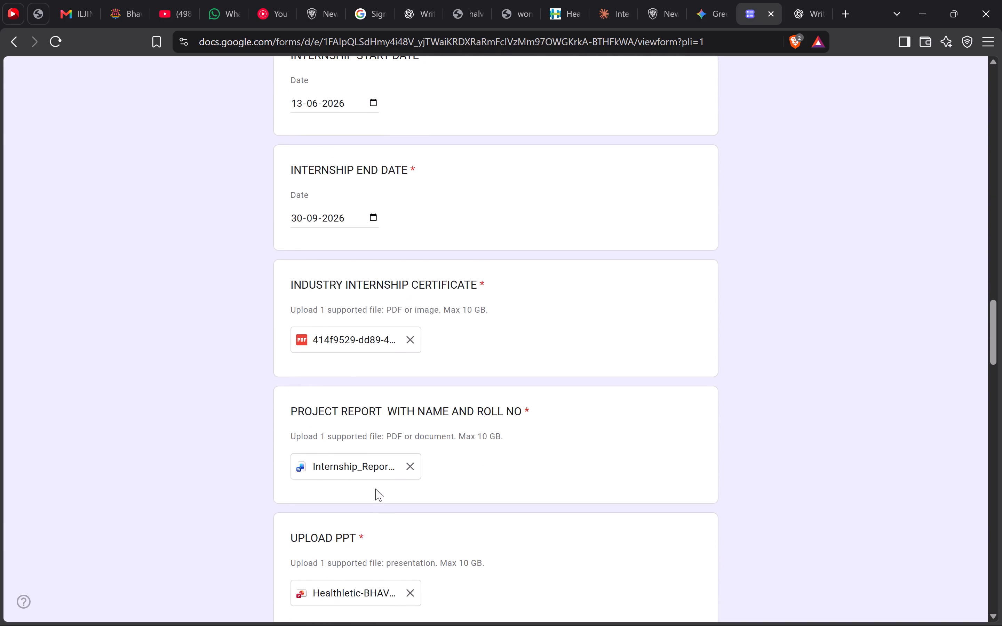
{"action": "scroll", "coordinate": [381, 472], "scroll_direction": "down", "scroll_amount": 5}
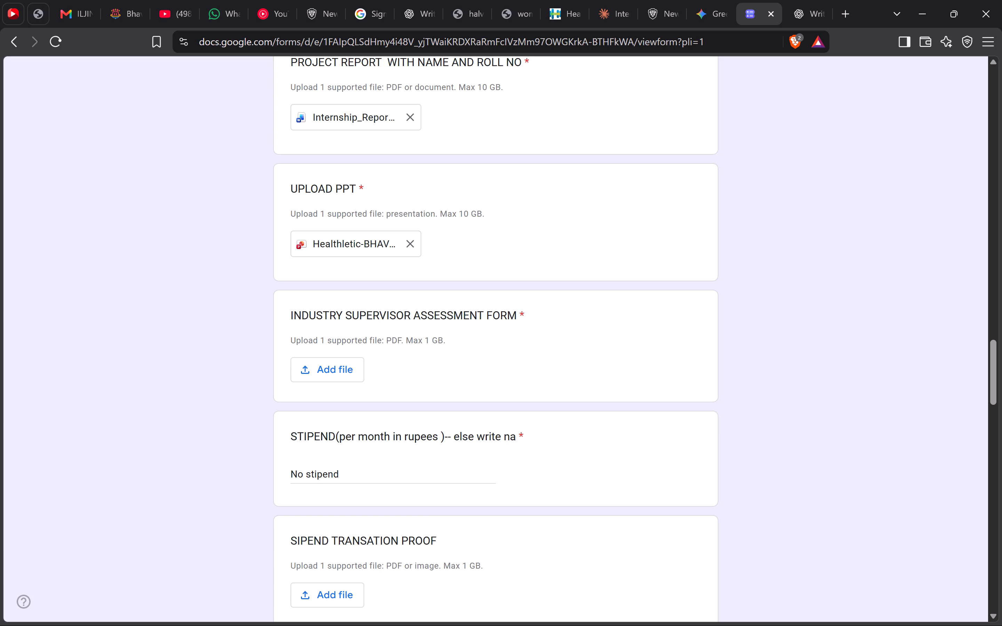
{"action": "left_click_drag", "start_coordinate": [289, 310], "coordinate": [539, 307]}
{"action": "key", "text": "ctrl+c"}
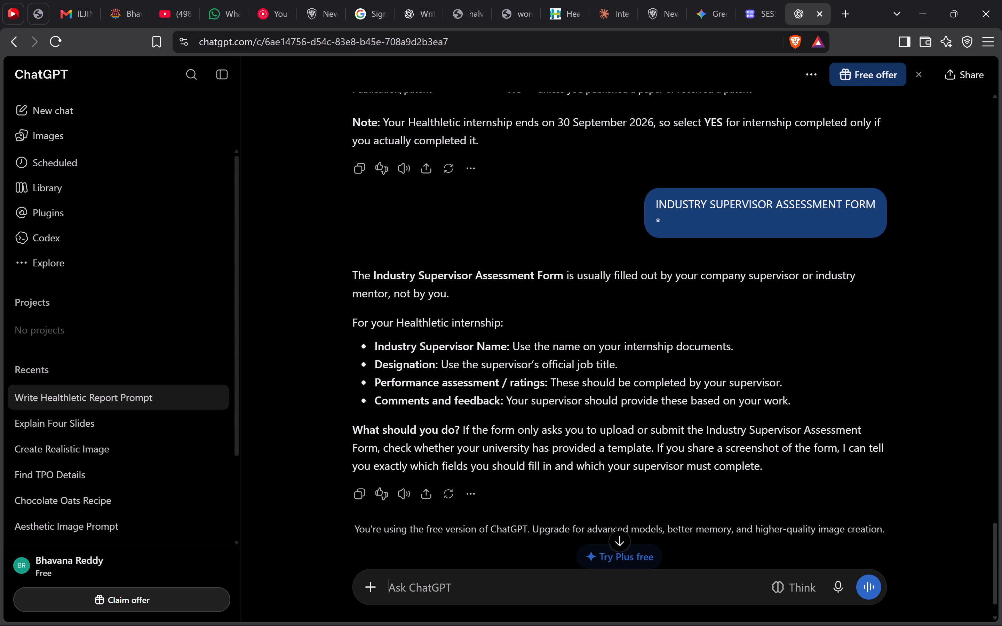
Return to the internship form and replace the STIPEND answer with NA.
{"action": "left_click", "coordinate": [759, 1]}
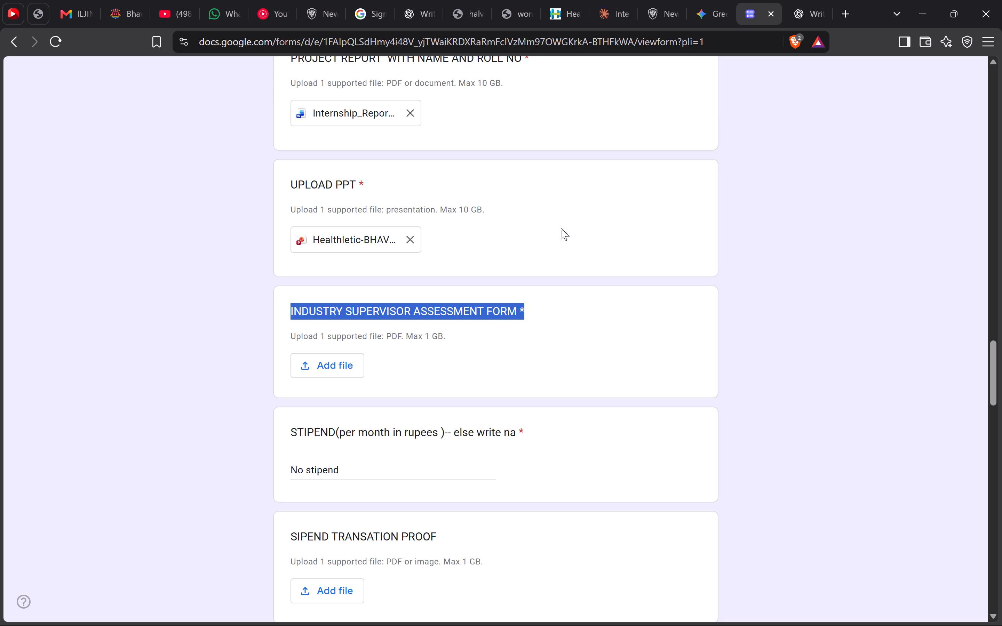
{"action": "left_click", "coordinate": [366, 467]}
{"action": "key", "text": "BackSpace"}
{"action": "key", "text": "BackSpace"}
{"action": "key", "text": "BackSpace"}
{"action": "key", "text": "BackSpace"}
{"action": "key", "text": "BackSpace"}
{"action": "key", "text": "BackSpace"}
{"action": "key", "text": "BackSpace"}
{"action": "key", "text": "BackSpace"}
{"action": "key", "text": "BackSpace"}
{"action": "key", "text": "BackSpace"}
{"action": "key", "text": "BackSpace"}
{"action": "key", "text": "BackSpace"}
{"action": "key", "text": "BackSpace"}
{"action": "key", "text": "BackSpace"}
{"action": "key", "text": "BackSpace"}
{"action": "key", "text": "BackSpace"}
{"action": "key", "text": "BackSpace"}
{"action": "key", "text": "BackSpace"}
{"action": "key", "text": "BackSpace"}
{"action": "key", "text": "BackSpace"}
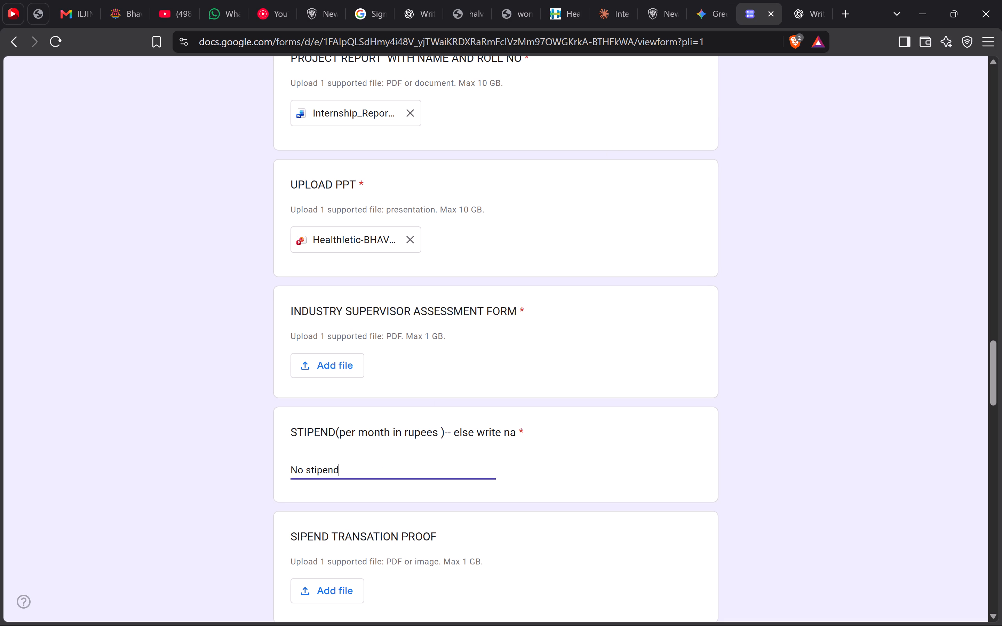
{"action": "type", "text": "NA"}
Recheck the form's answers and file uploads from STIPEND to the end, and back up to the internship dates.
{"action": "scroll", "coordinate": [366, 467], "scroll_direction": "down", "scroll_amount": 7}
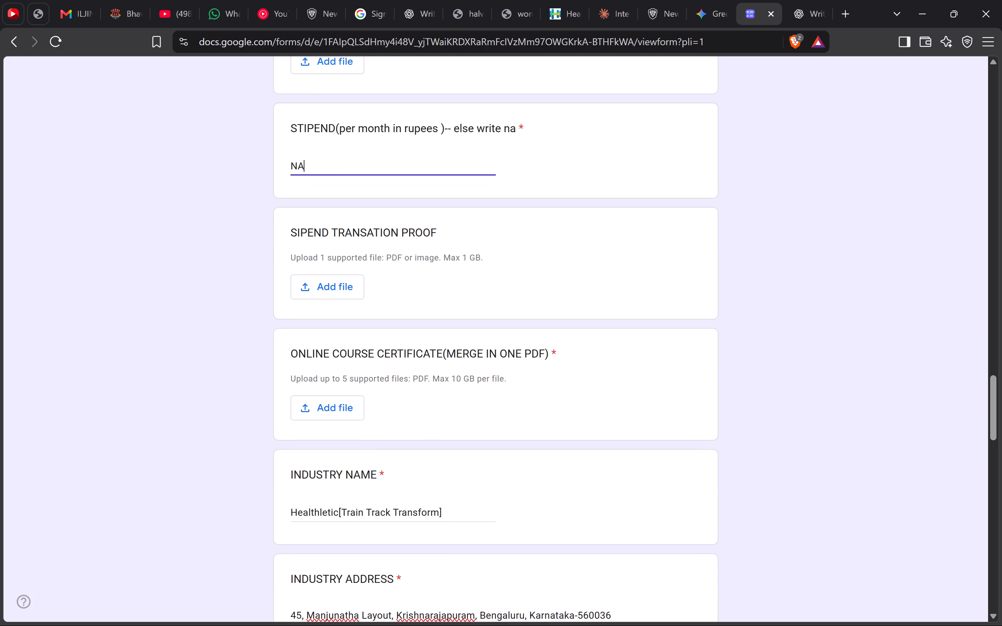
{"action": "scroll", "coordinate": [366, 467], "scroll_direction": "down", "scroll_amount": 5}
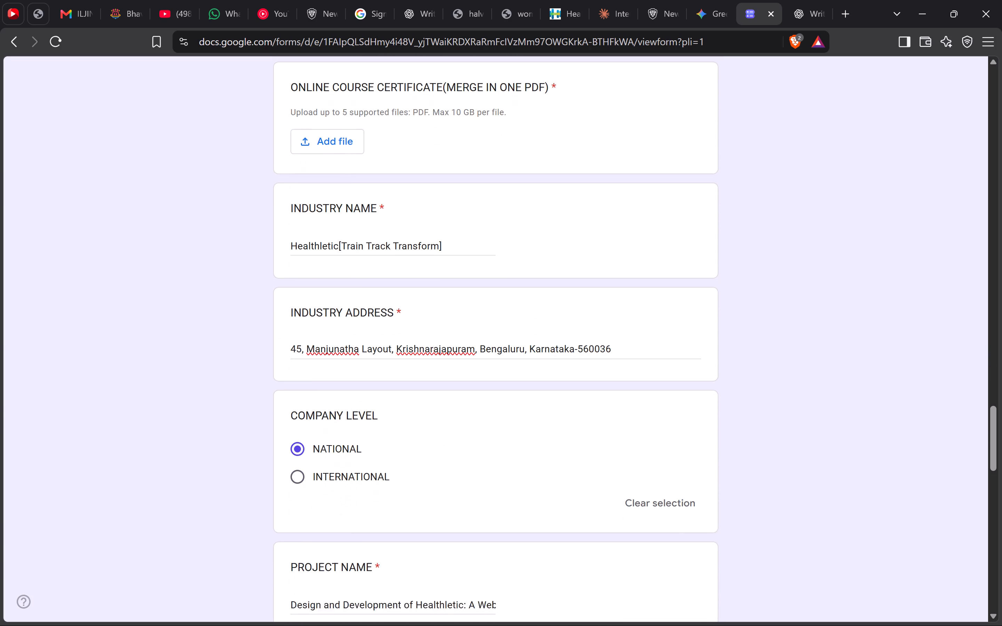
{"action": "scroll", "coordinate": [366, 467], "scroll_direction": "down", "scroll_amount": 4}
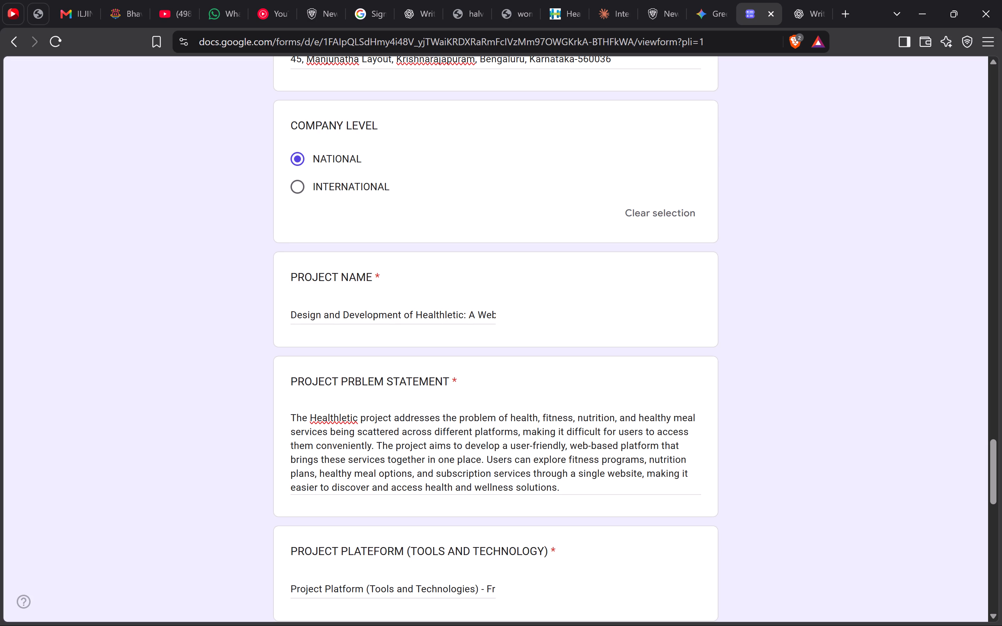
{"action": "scroll", "coordinate": [366, 467], "scroll_direction": "down", "scroll_amount": 5}
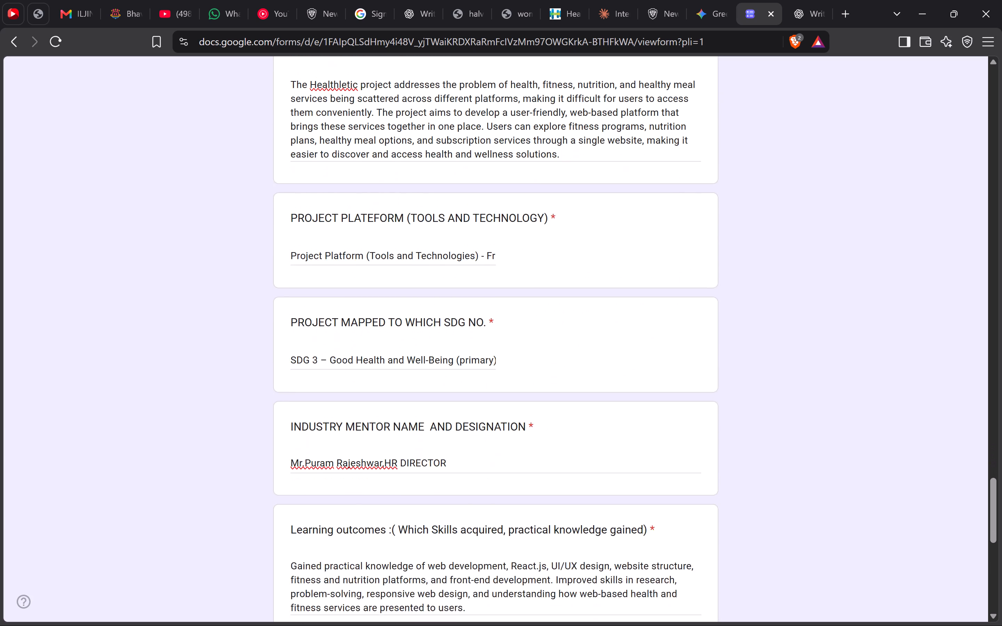
{"action": "scroll", "coordinate": [366, 467], "scroll_direction": "down", "scroll_amount": 4}
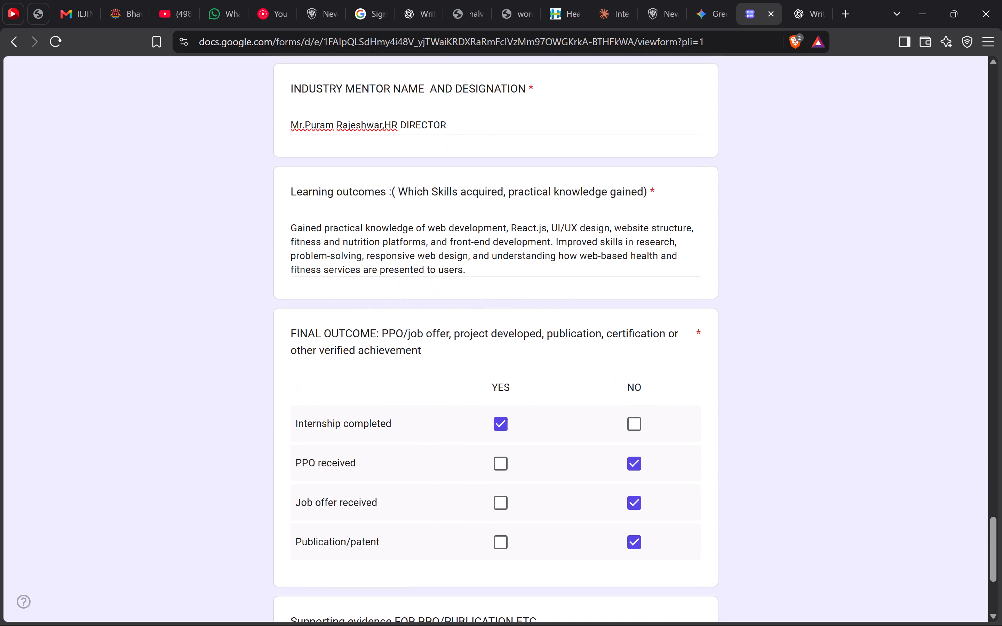
{"action": "scroll", "coordinate": [366, 467], "scroll_direction": "down", "scroll_amount": 4}
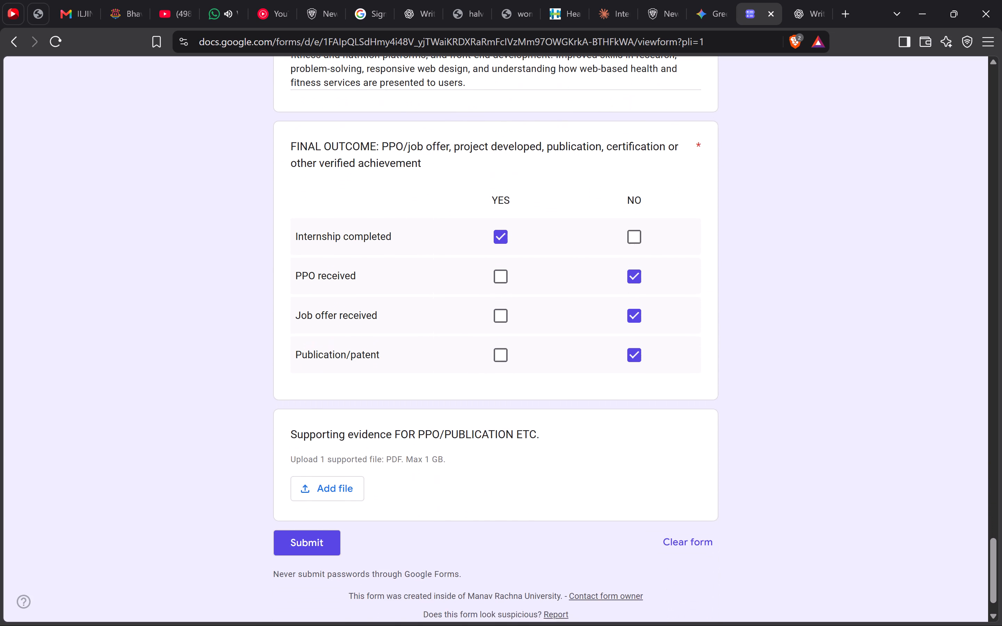
{"action": "scroll", "coordinate": [366, 467], "scroll_direction": "down", "scroll_amount": 1}
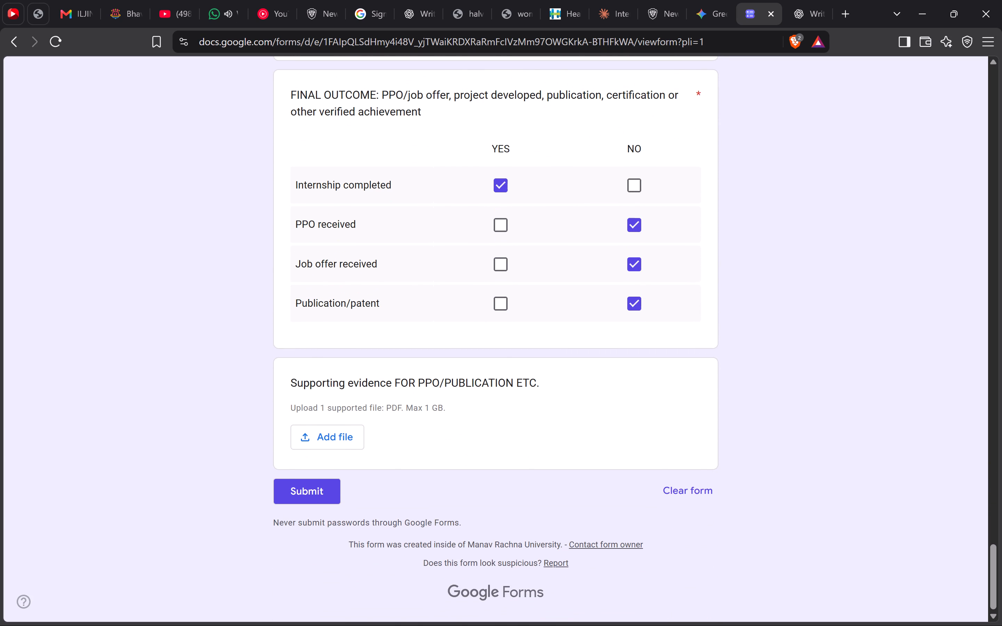
{"action": "scroll", "coordinate": [366, 467], "scroll_direction": "up", "scroll_amount": 8}
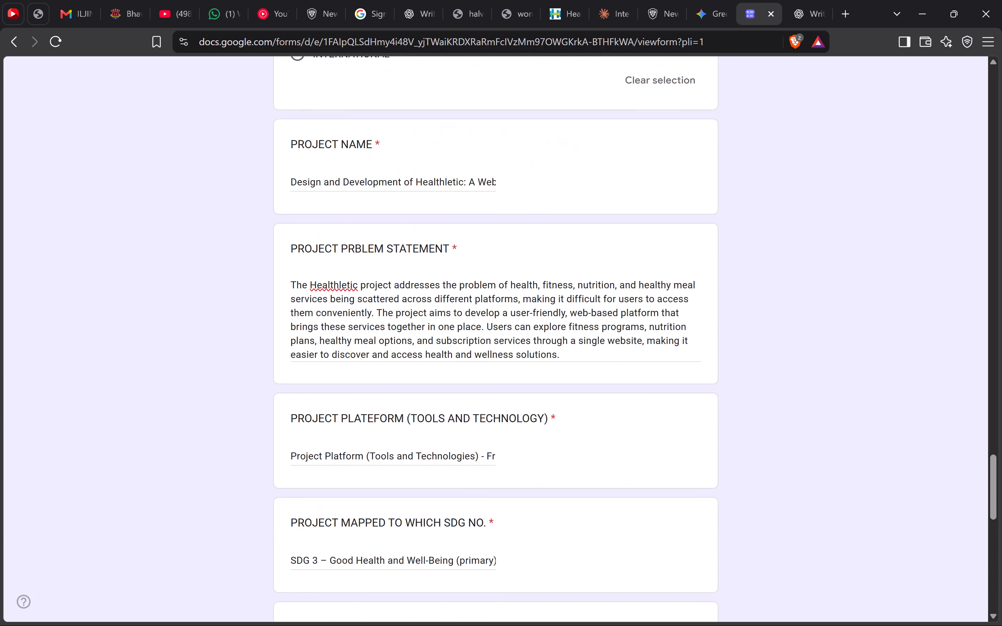
{"action": "scroll", "coordinate": [366, 467], "scroll_direction": "up", "scroll_amount": 2}
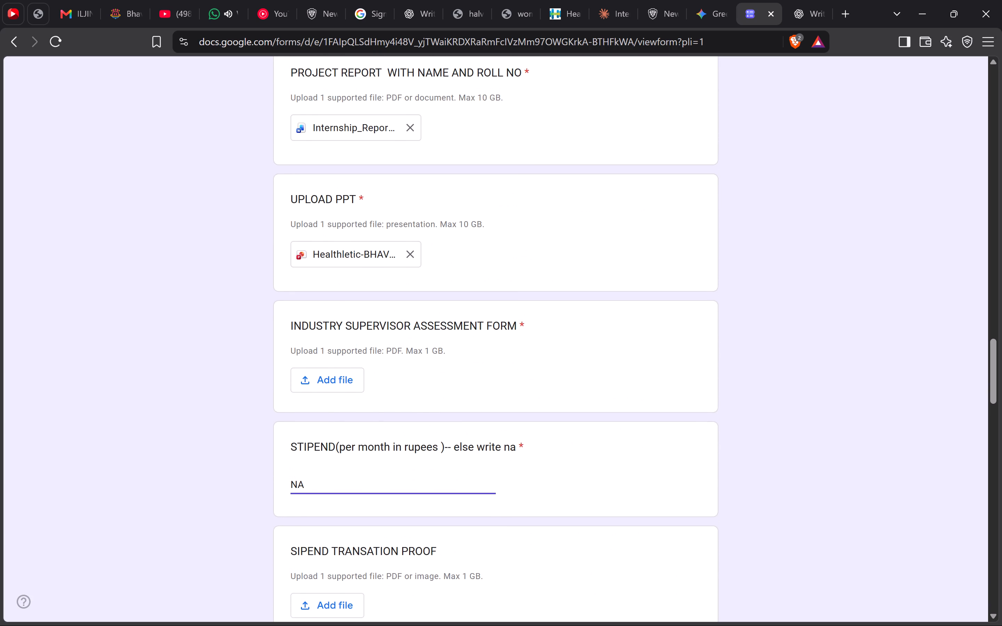
{"action": "scroll", "coordinate": [366, 467], "scroll_direction": "up", "scroll_amount": 4}
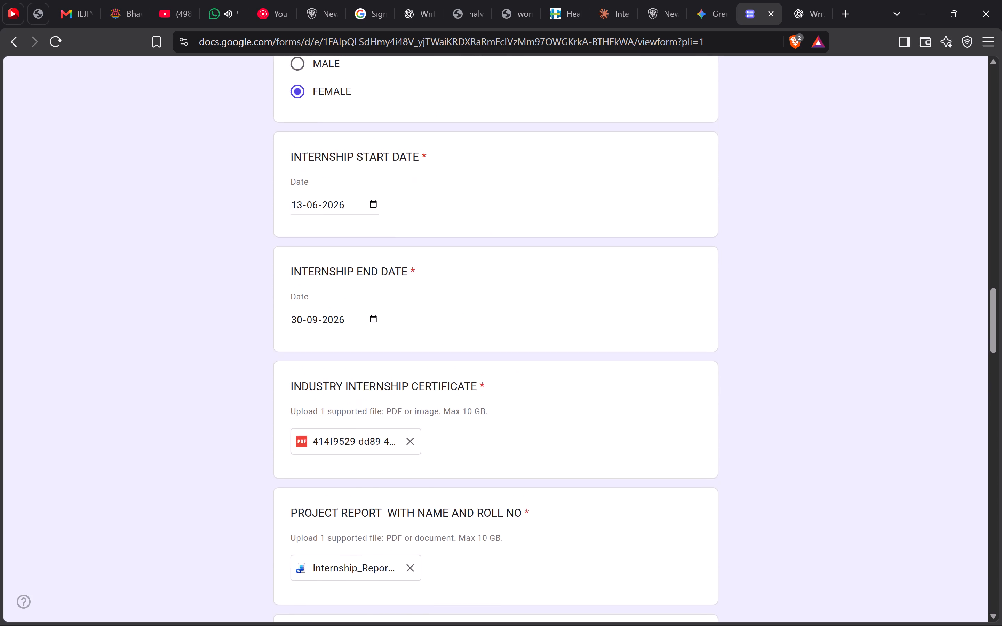
{"action": "scroll", "coordinate": [366, 467], "scroll_direction": "down", "scroll_amount": 8}
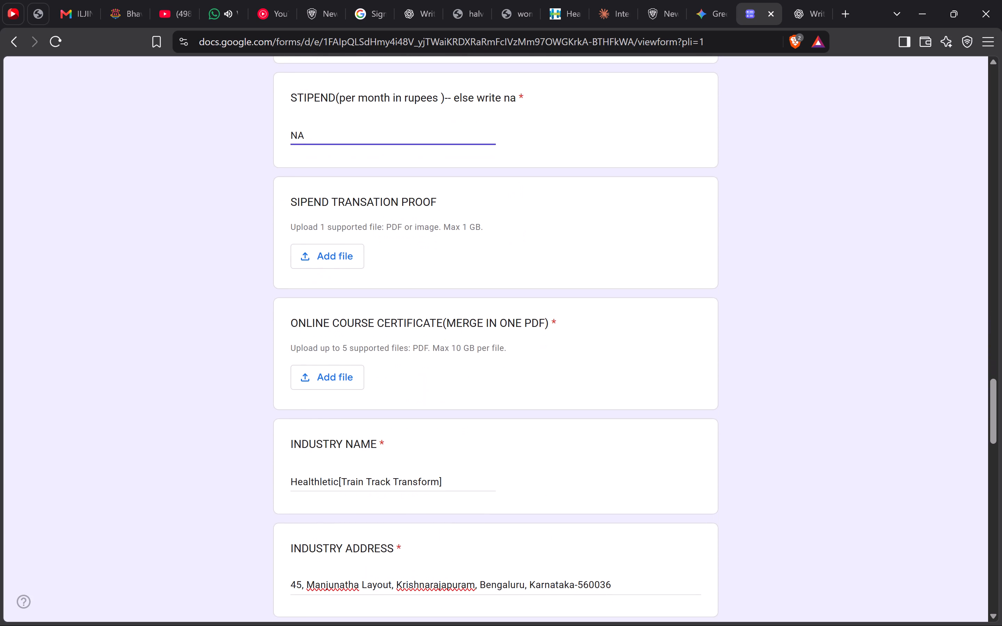
Review the form's answers from STIPEND to COMPANY LEVEL, and back up through the file uploads and internship dates to NAME.
{"action": "scroll", "coordinate": [366, 467], "scroll_direction": "down", "scroll_amount": 5}
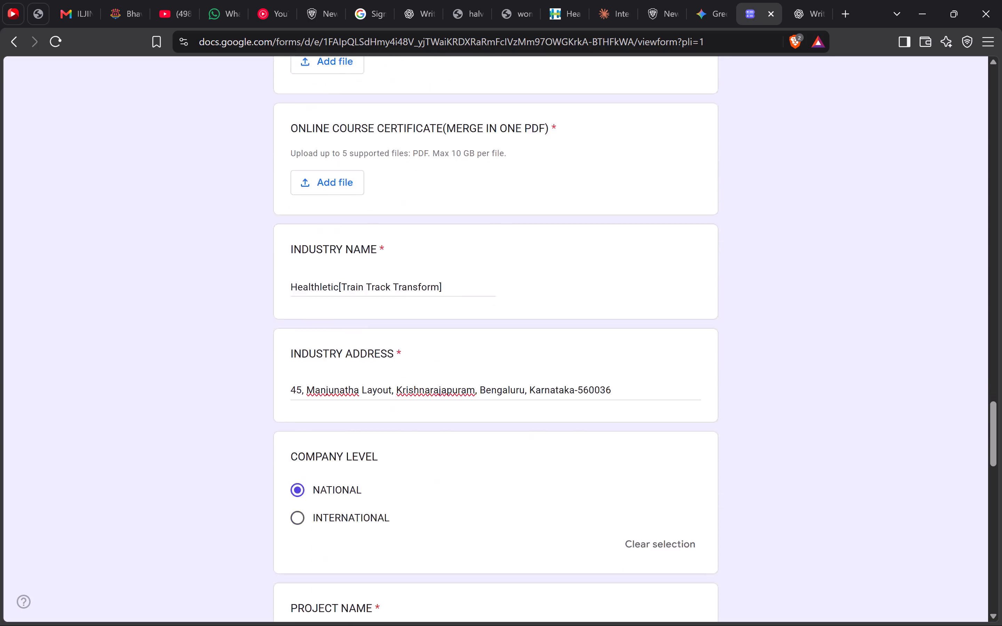
{"action": "scroll", "coordinate": [366, 467], "scroll_direction": "down", "scroll_amount": 1}
{"action": "scroll", "coordinate": [366, 467], "scroll_direction": "up", "scroll_amount": 8}
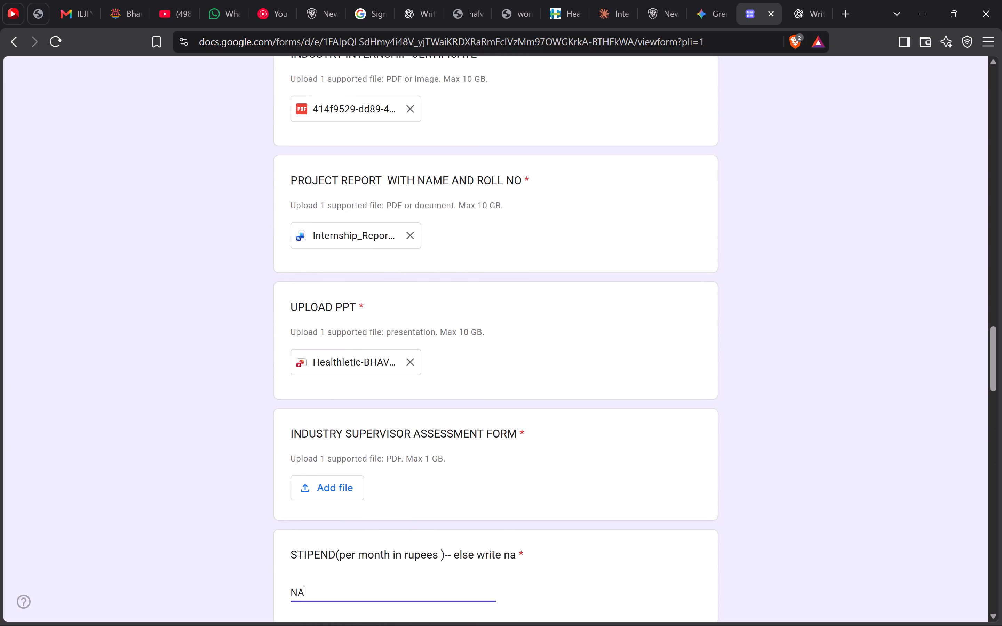
{"action": "scroll", "coordinate": [366, 467], "scroll_direction": "up", "scroll_amount": 6}
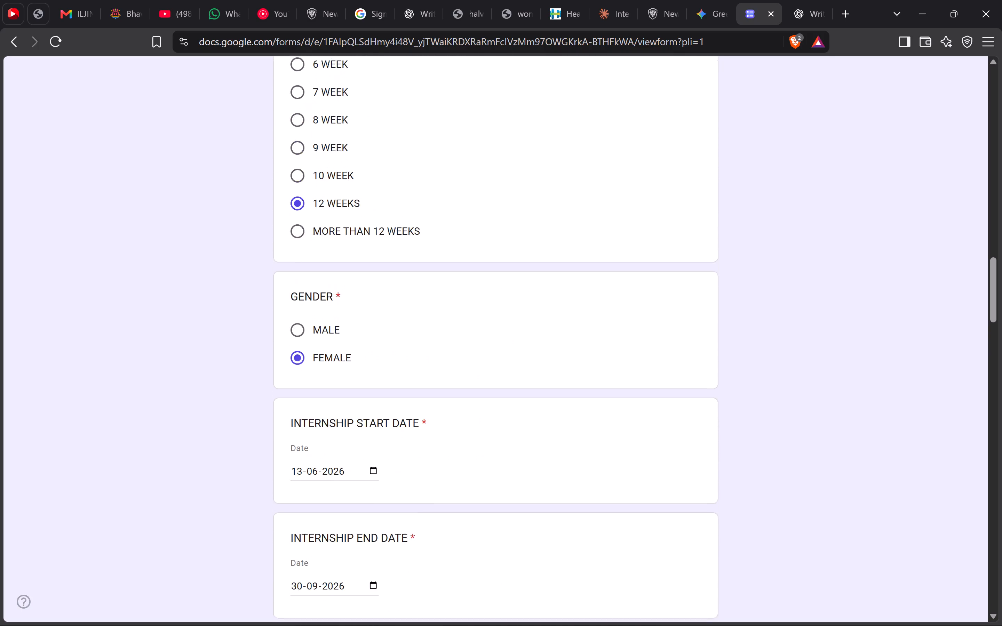
{"action": "scroll", "coordinate": [366, 467], "scroll_direction": "up", "scroll_amount": 5}
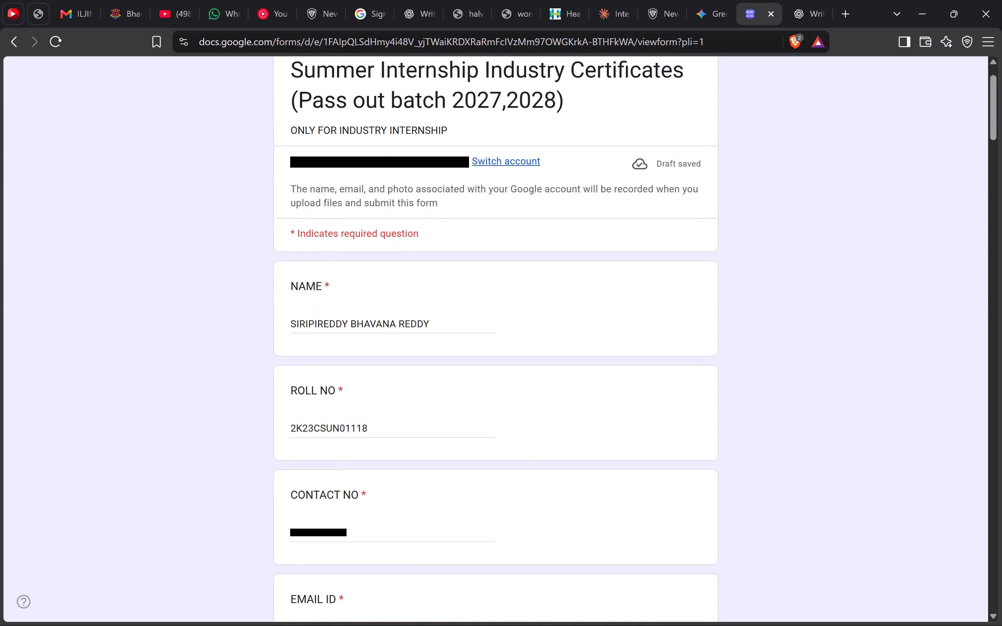
Check the form's answers and file uploads from NAME down to the supporting evidence question, and back up to the industry supervisor assessment upload.
{"action": "scroll", "coordinate": [366, 467], "scroll_direction": "down", "scroll_amount": 9}
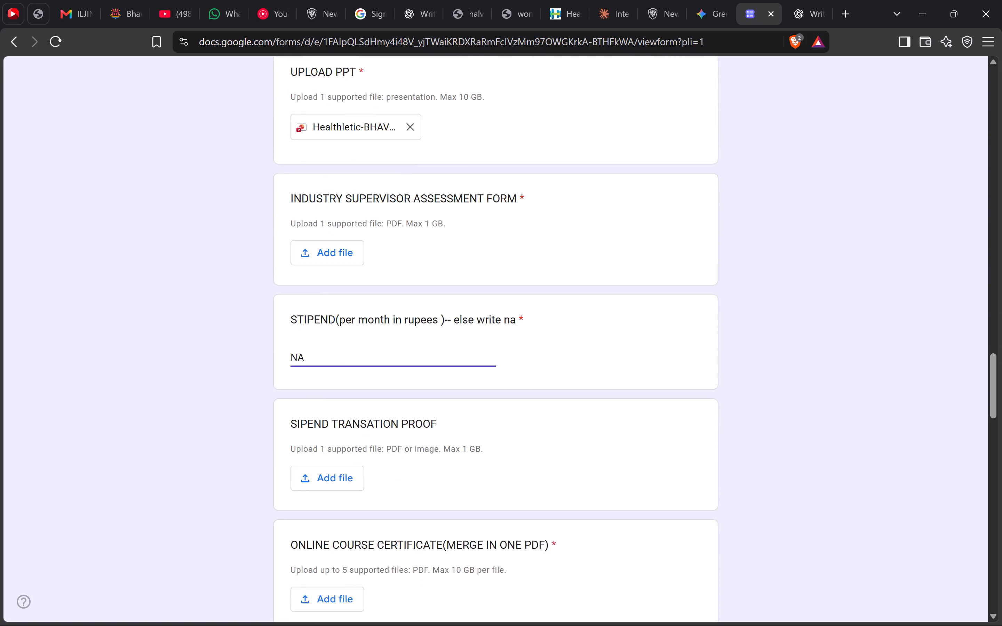
{"action": "scroll", "coordinate": [366, 467], "scroll_direction": "down", "scroll_amount": 9}
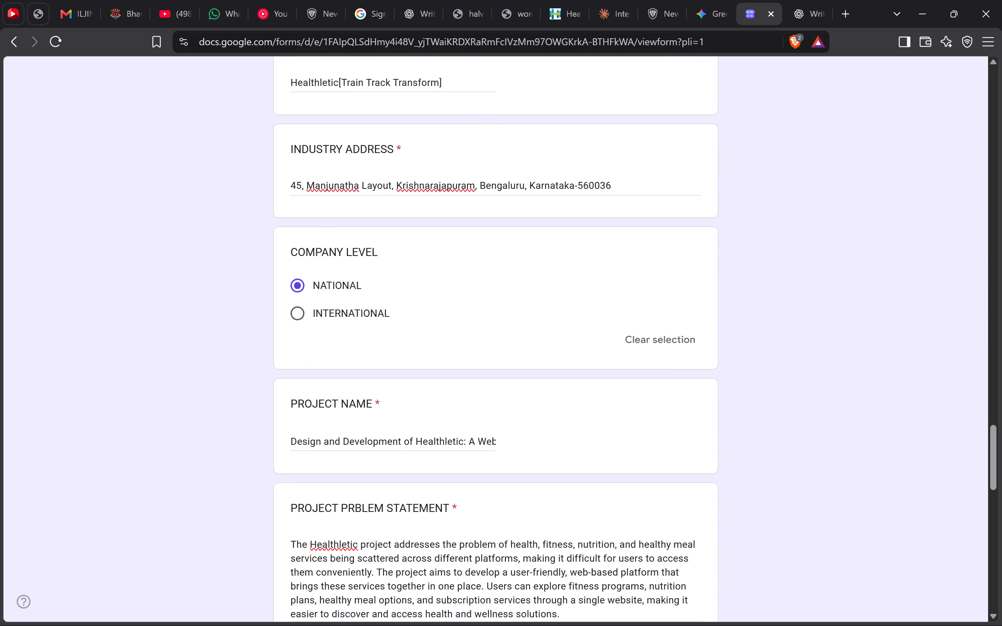
{"action": "scroll", "coordinate": [366, 467], "scroll_direction": "down", "scroll_amount": 6}
{"action": "scroll", "coordinate": [366, 467], "scroll_direction": "up", "scroll_amount": 2}
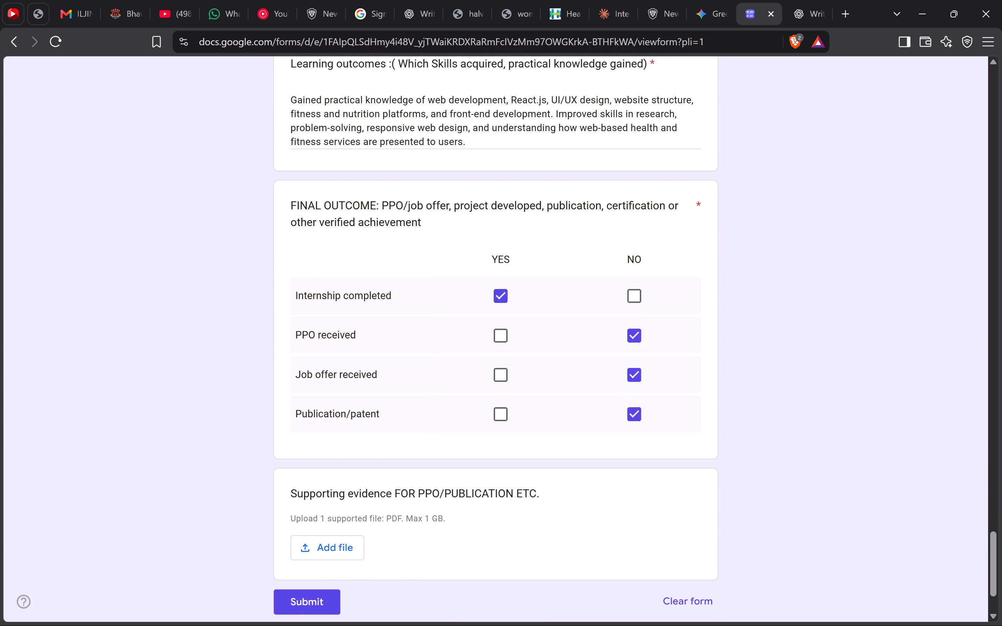
{"action": "scroll", "coordinate": [366, 467], "scroll_direction": "up", "scroll_amount": 12}
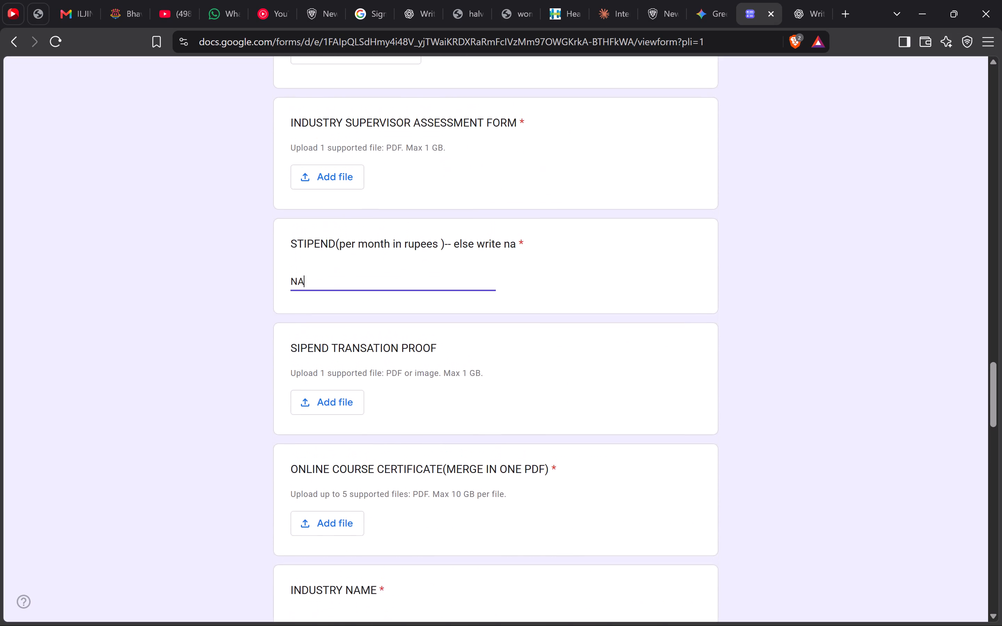
{"action": "scroll", "coordinate": [366, 467], "scroll_direction": "down", "scroll_amount": 1}
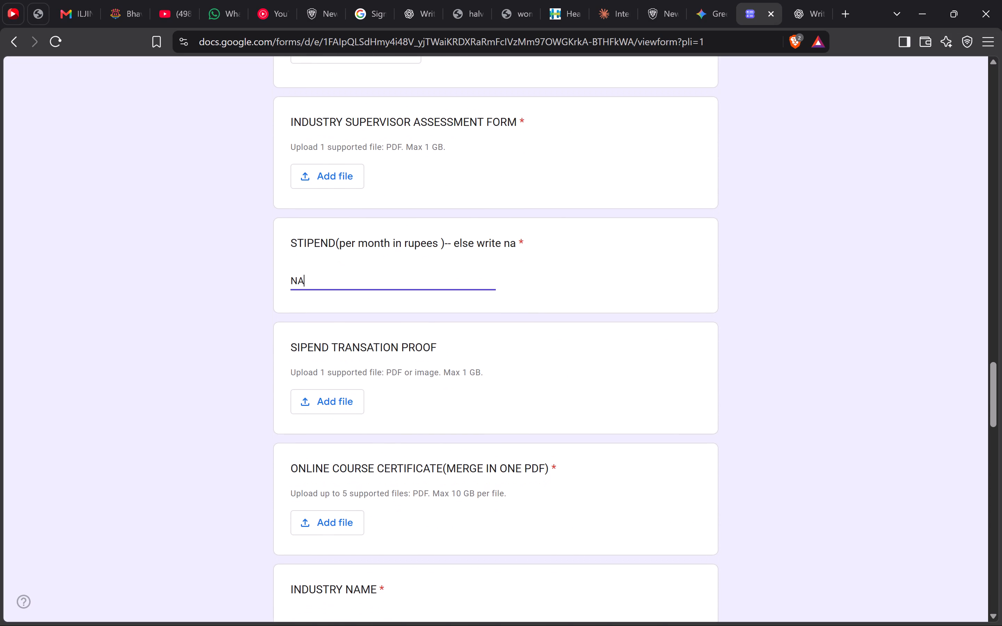
{"action": "scroll", "coordinate": [366, 467], "scroll_direction": "up", "scroll_amount": 3}
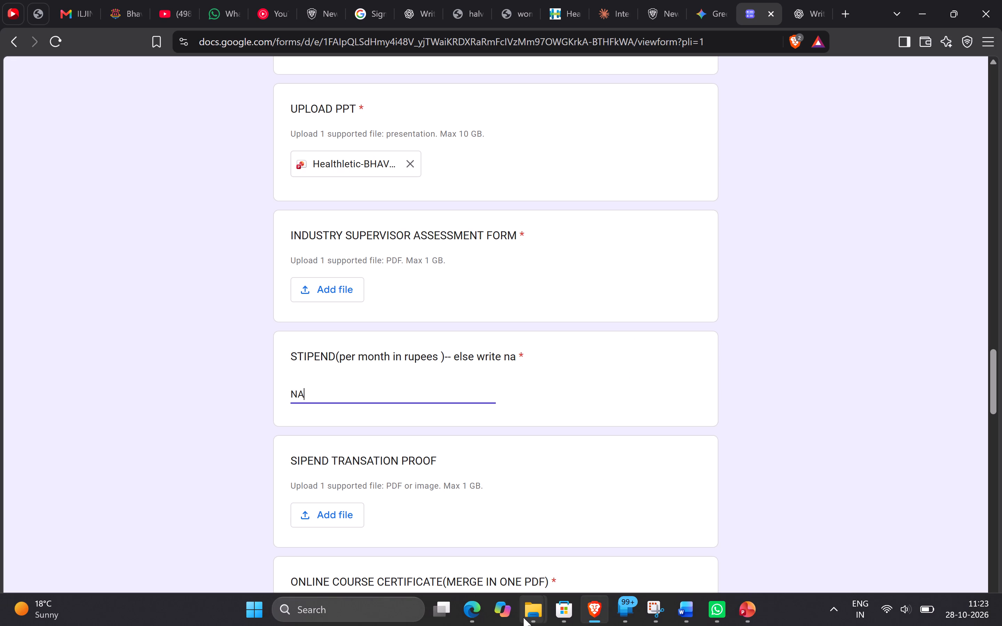
Switch to File Explorer's Downloads folder and view the PDFs starting 414f9529 and 099d8ab2 in Edge.
{"action": "left_click", "coordinate": [523, 618]}
{"action": "left_click", "coordinate": [468, 505]}
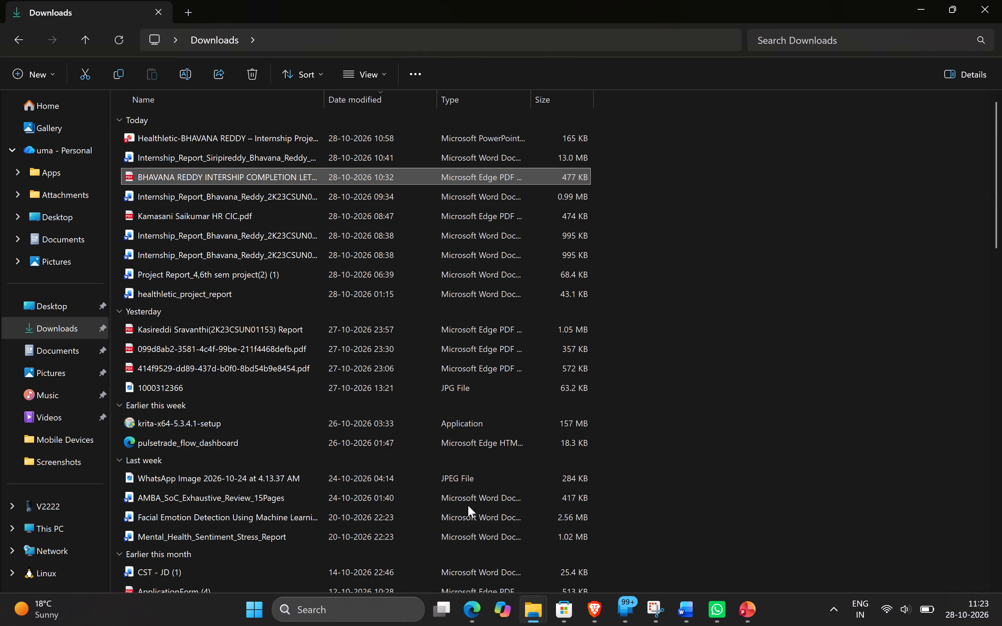
{"action": "double_click", "coordinate": [182, 373]}
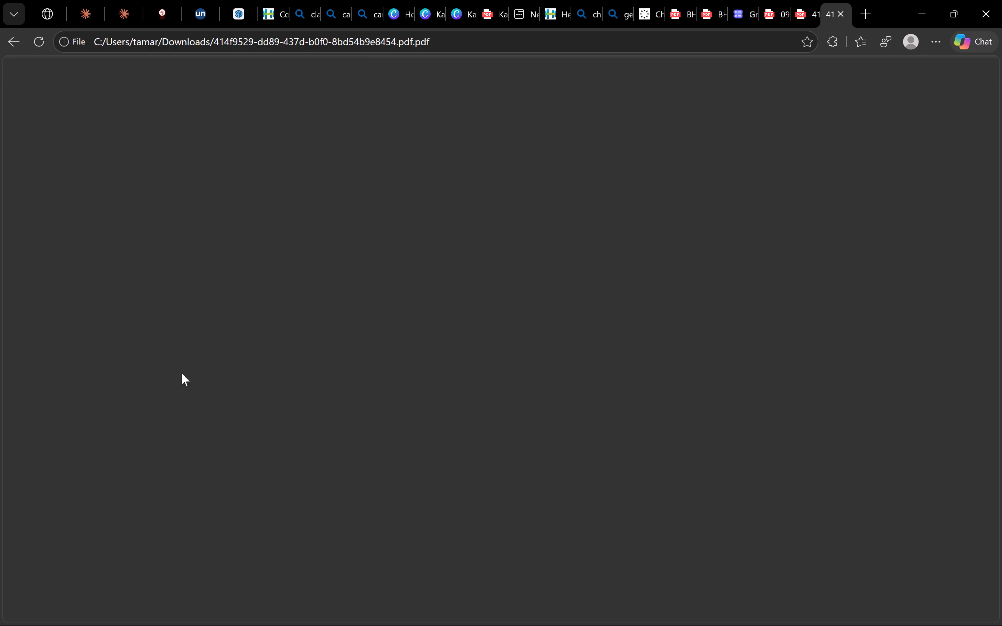
{"action": "scroll", "coordinate": [356, 378], "scroll_direction": "down", "scroll_amount": 1}
{"action": "scroll", "coordinate": [356, 378], "scroll_direction": "up", "scroll_amount": 1}
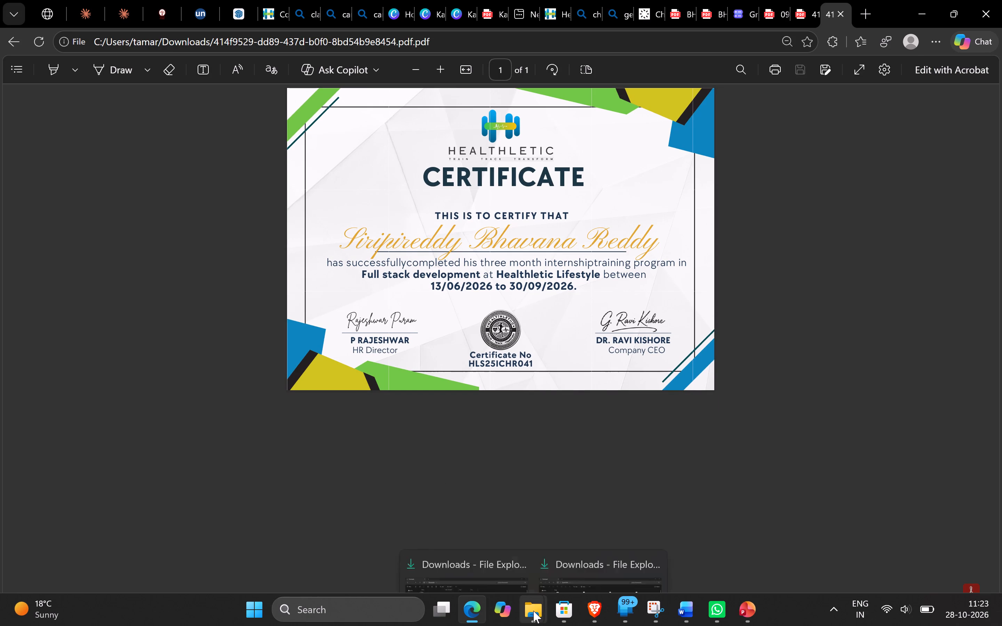
{"action": "left_click", "coordinate": [480, 558]}
{"action": "double_click", "coordinate": [291, 349]}
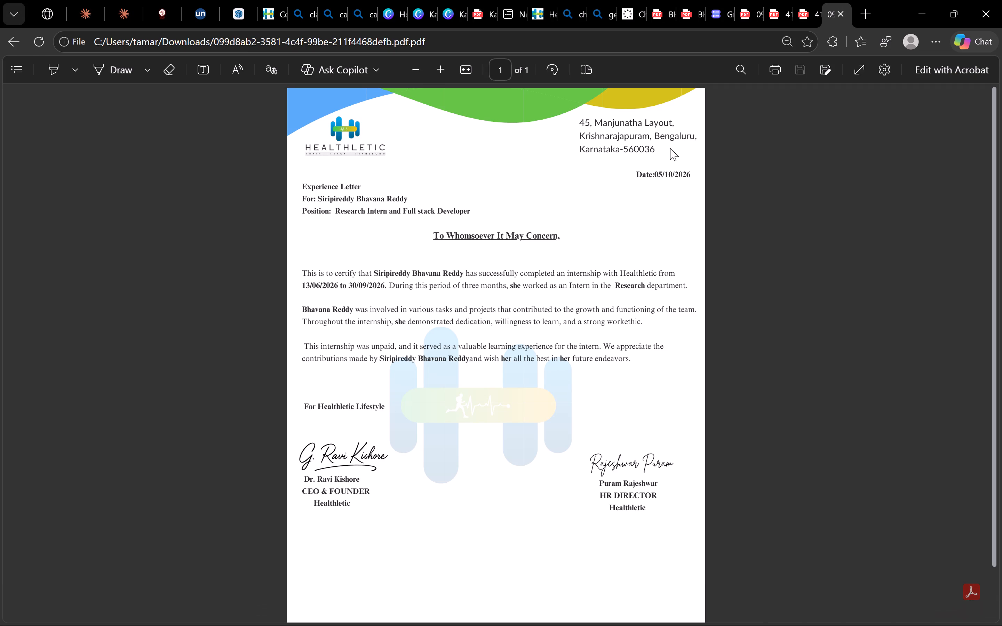
Compare the open Healthletic experience letter and internship certificate PDFs, closing one duplicate copy of the certificate.
{"action": "left_click", "coordinate": [747, 15]}
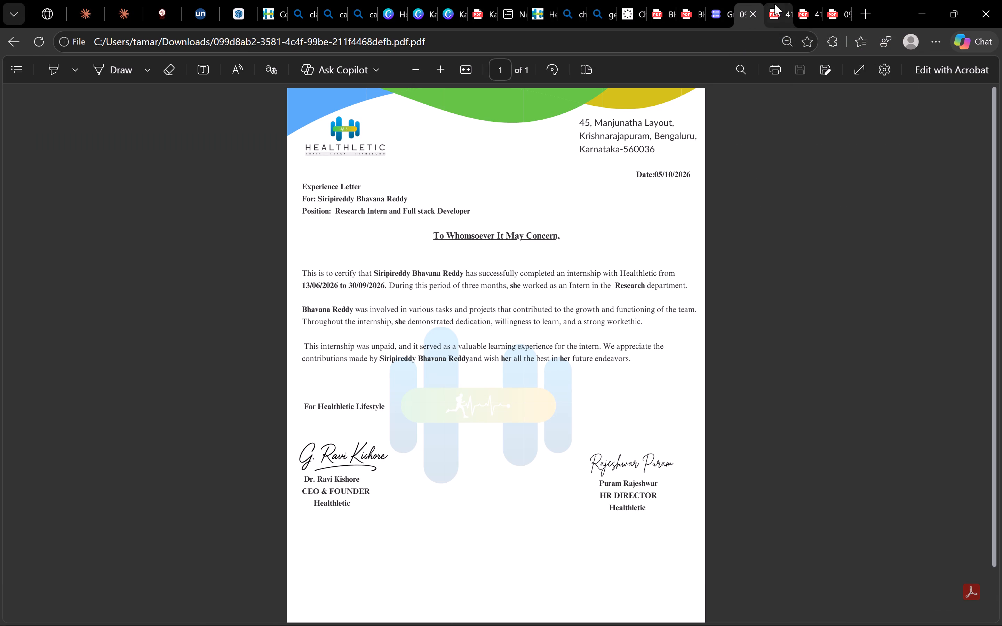
{"action": "left_click", "coordinate": [788, 15]}
{"action": "left_click", "coordinate": [802, 14]}
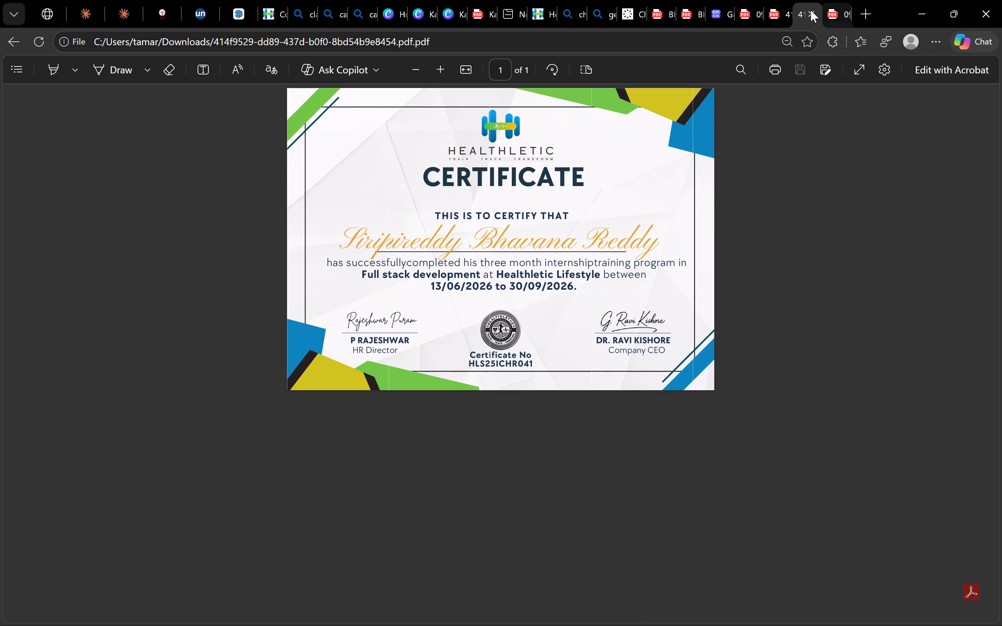
{"action": "left_click", "coordinate": [778, 12]}
{"action": "left_click", "coordinate": [784, 12]}
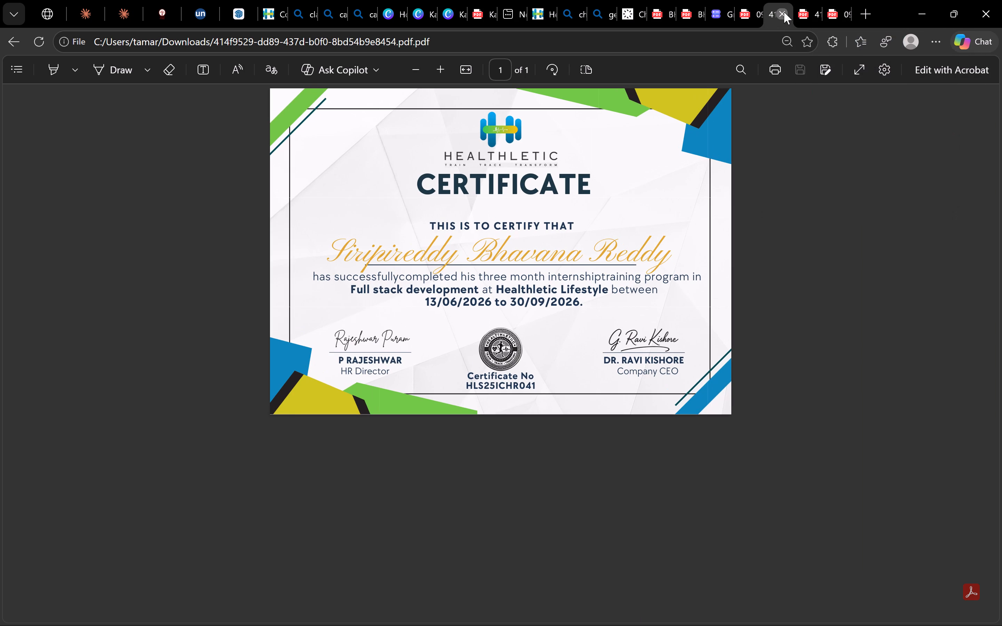
{"action": "left_click", "coordinate": [767, 12]}
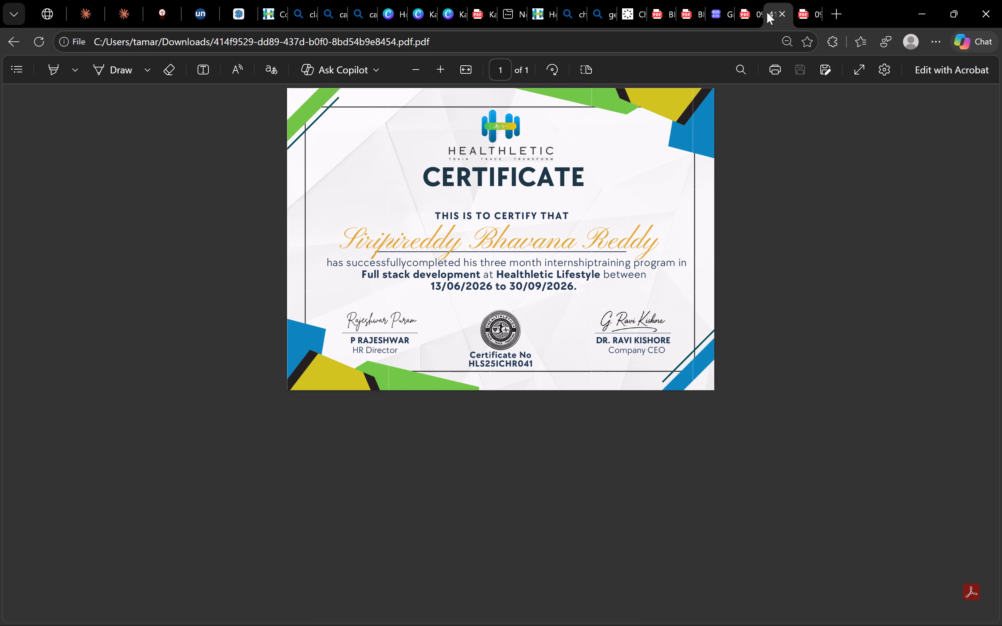
{"action": "left_click", "coordinate": [795, 13]}
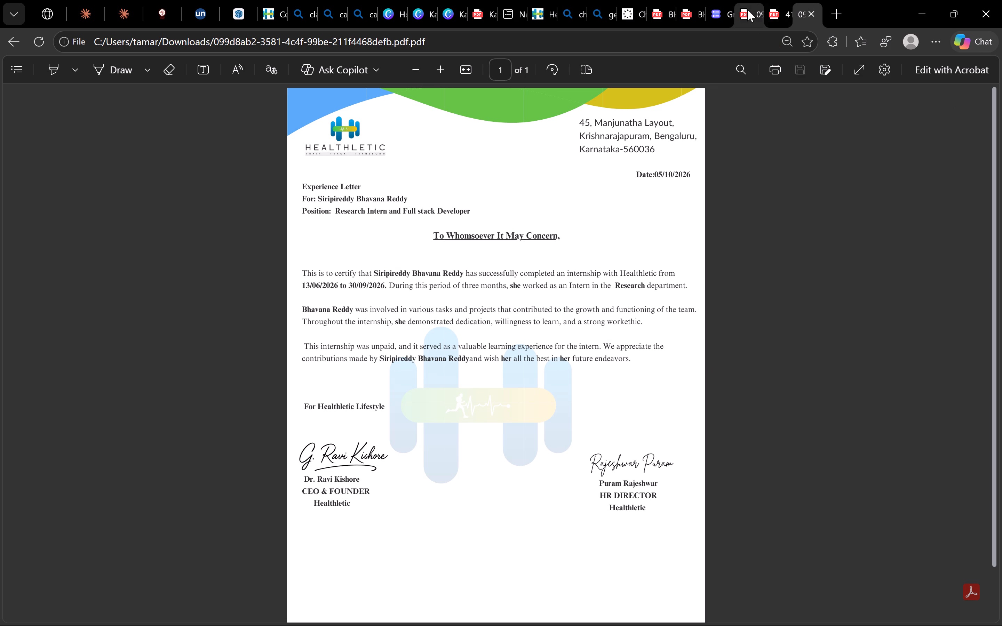
{"action": "left_click", "coordinate": [745, 10]}
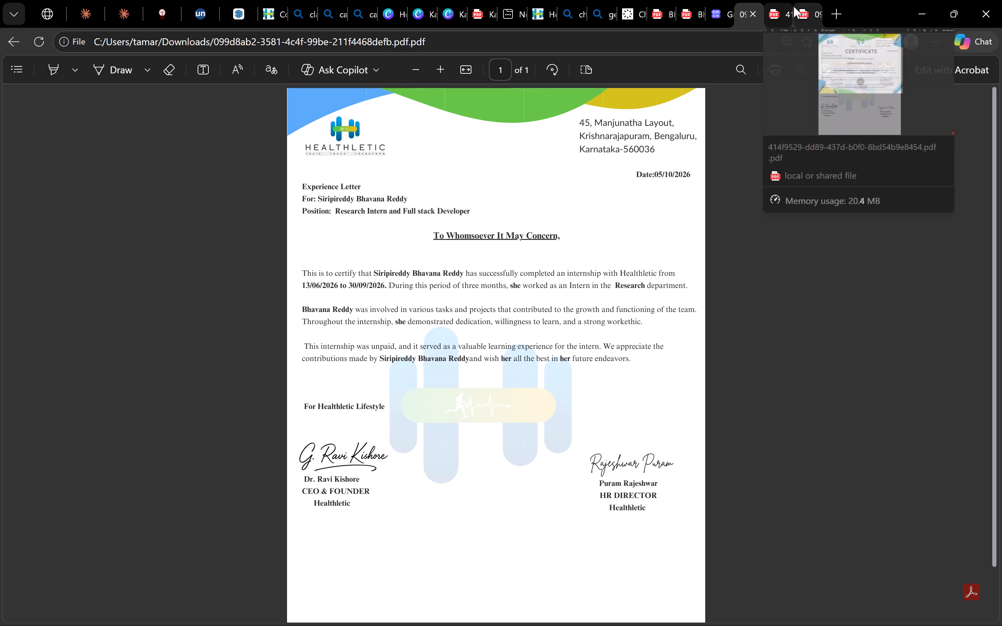
{"action": "left_click", "coordinate": [795, 7]}
{"action": "left_click", "coordinate": [748, 7]}
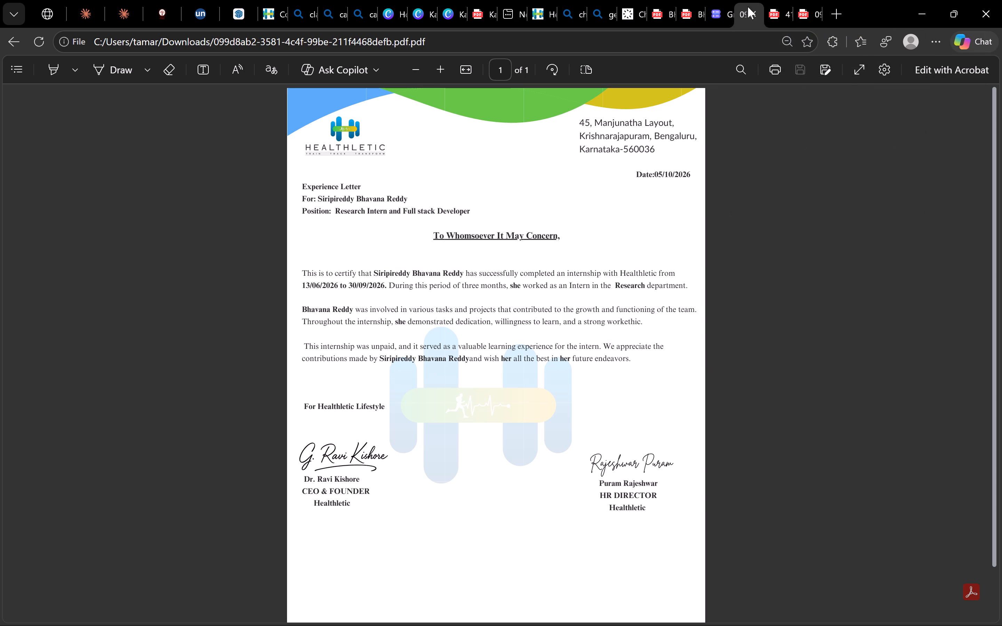
Close the duplicate copy of the Healthletic experience letter PDF starting 099d8ab2.
{"action": "left_click", "coordinate": [752, 14]}
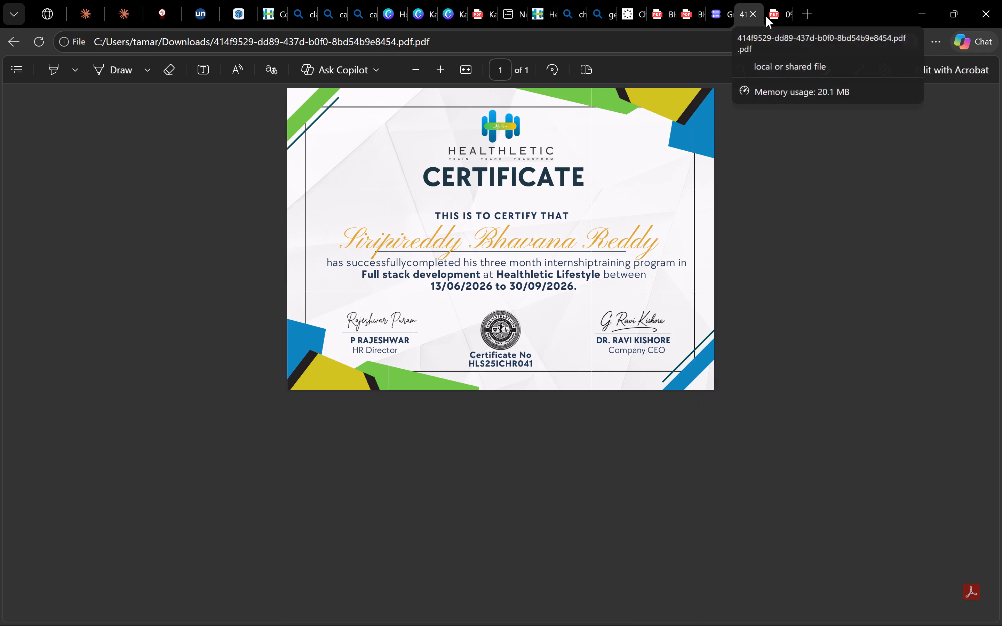
Open the internship completion letter PDF from File Explorer's Downloads folder in Edge and compare it with the Healthletic certificate and experience letter.
{"action": "left_click", "coordinate": [534, 611]}
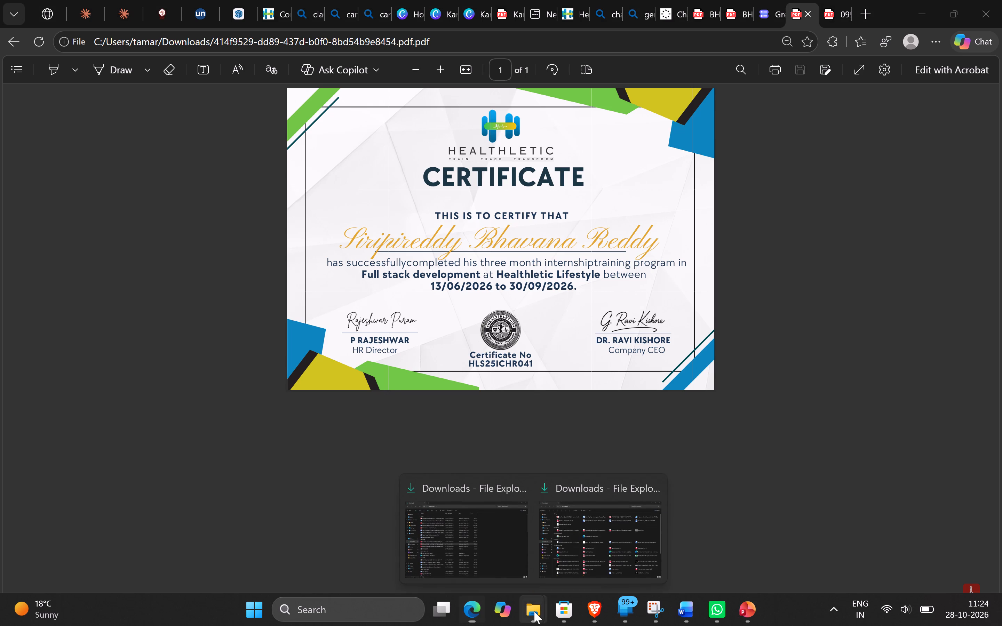
{"action": "left_click", "coordinate": [468, 546]}
{"action": "double_click", "coordinate": [232, 177]}
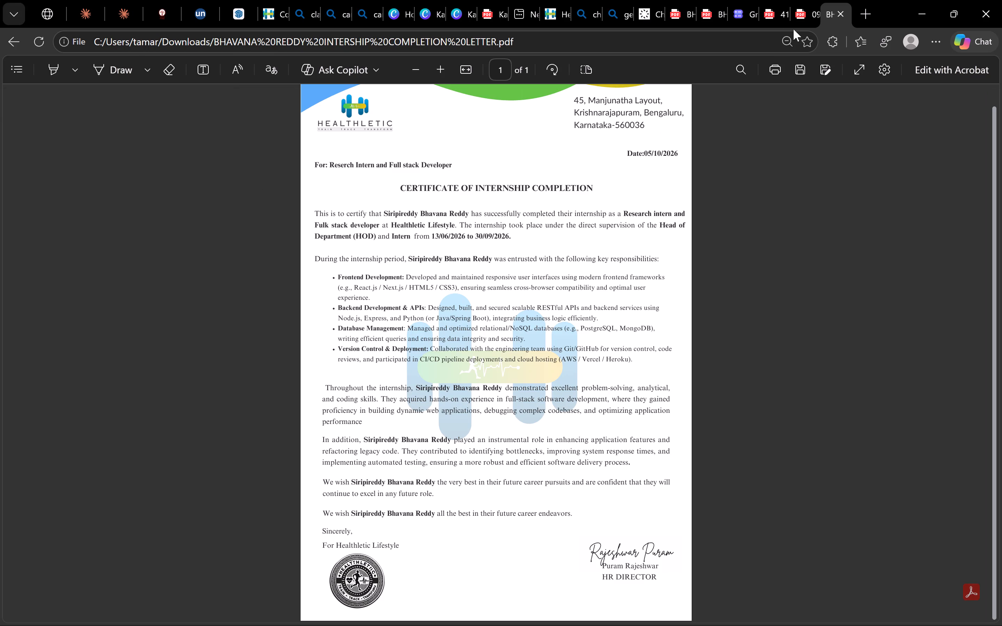
{"action": "left_click", "coordinate": [804, 14]}
{"action": "left_click", "coordinate": [762, 11]}
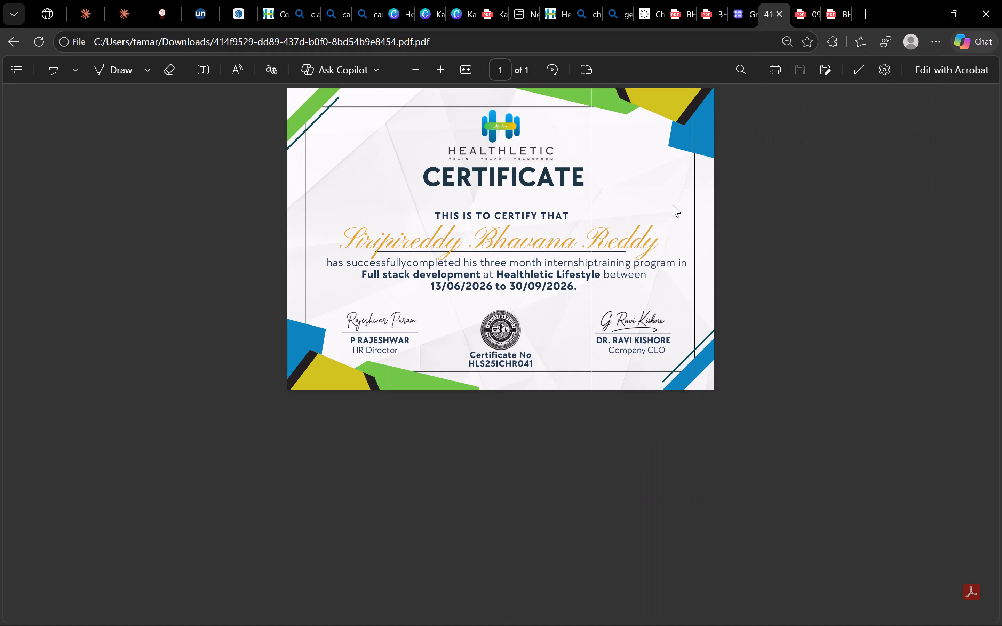
{"action": "left_click", "coordinate": [801, 6]}
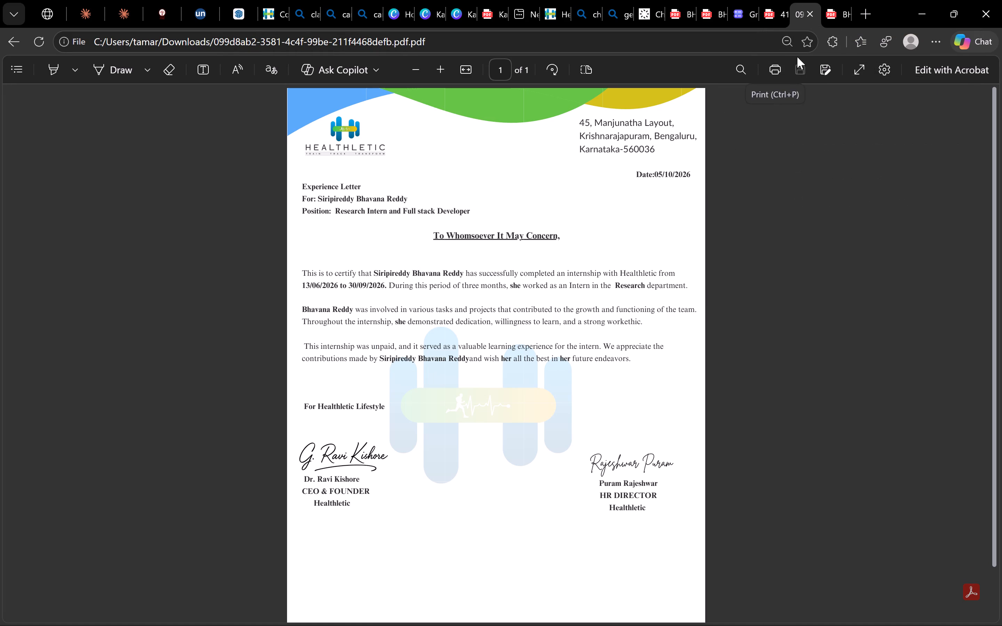
{"action": "left_click", "coordinate": [835, 2]}
{"action": "left_click", "coordinate": [772, 7]}
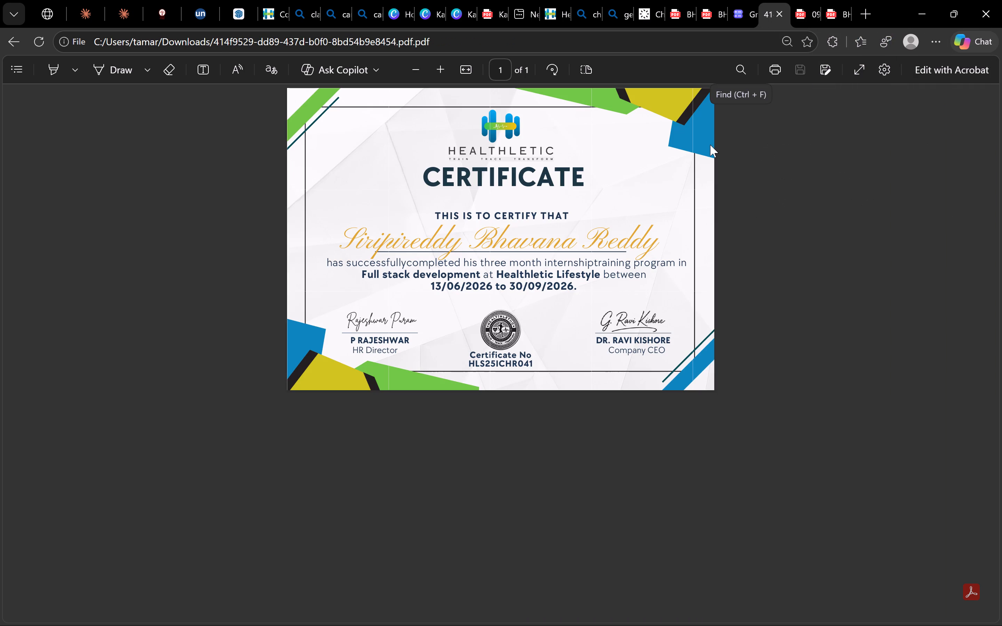
Review the open Healthletic experience letter PDF, followed by the internship completion letter PDF, to compare their internship details.
{"action": "left_click", "coordinate": [805, 3]}
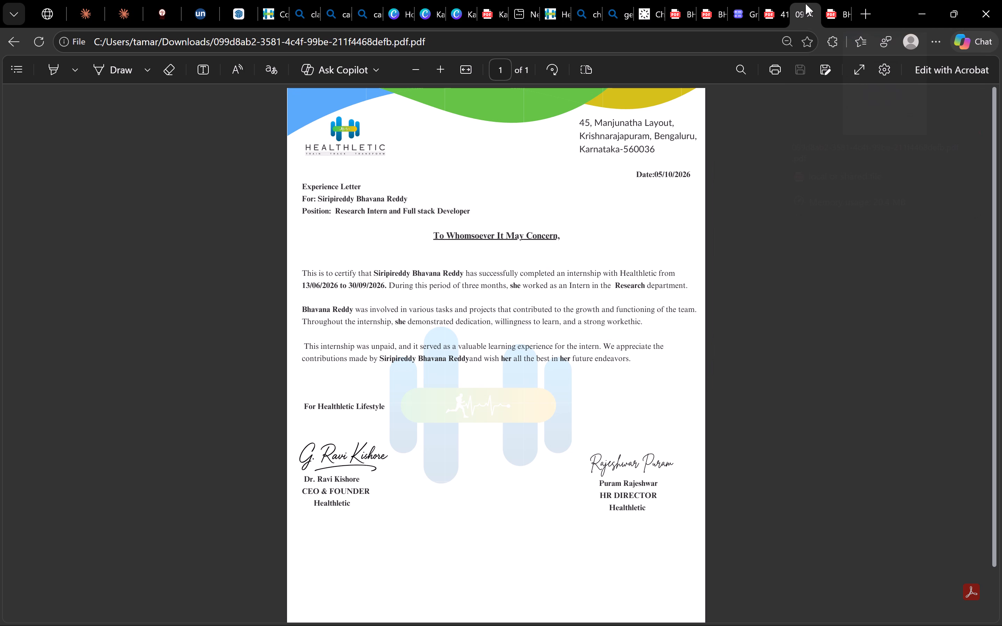
{"action": "left_click", "coordinate": [834, 5]}
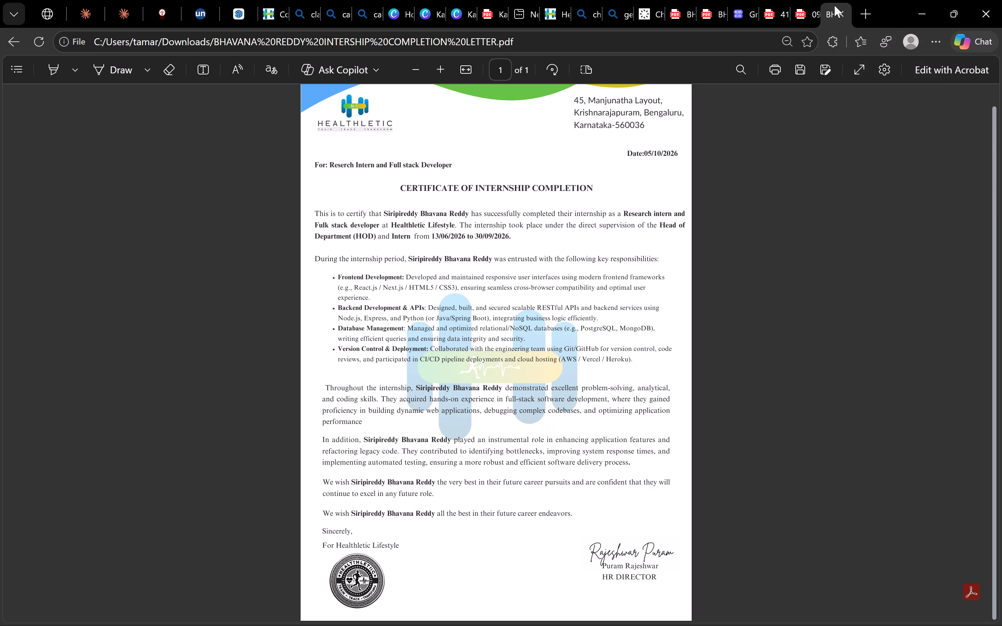
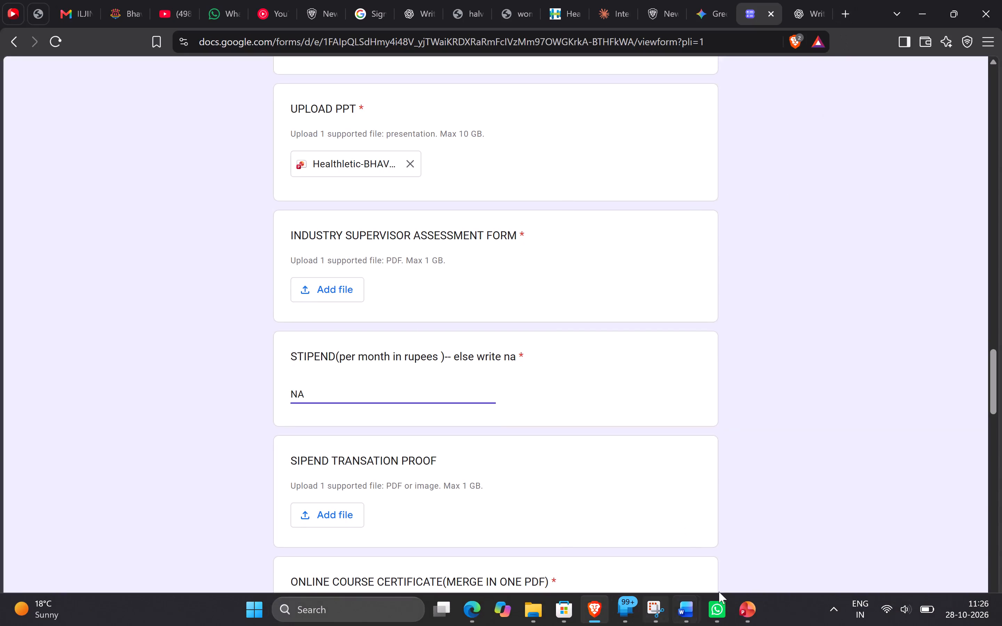
Search the web in a new browser tab for a way to combine three PDFs, using the query "MIXING OF 3 PEDF IN A ONE".
{"action": "left_click", "coordinate": [846, 15]}
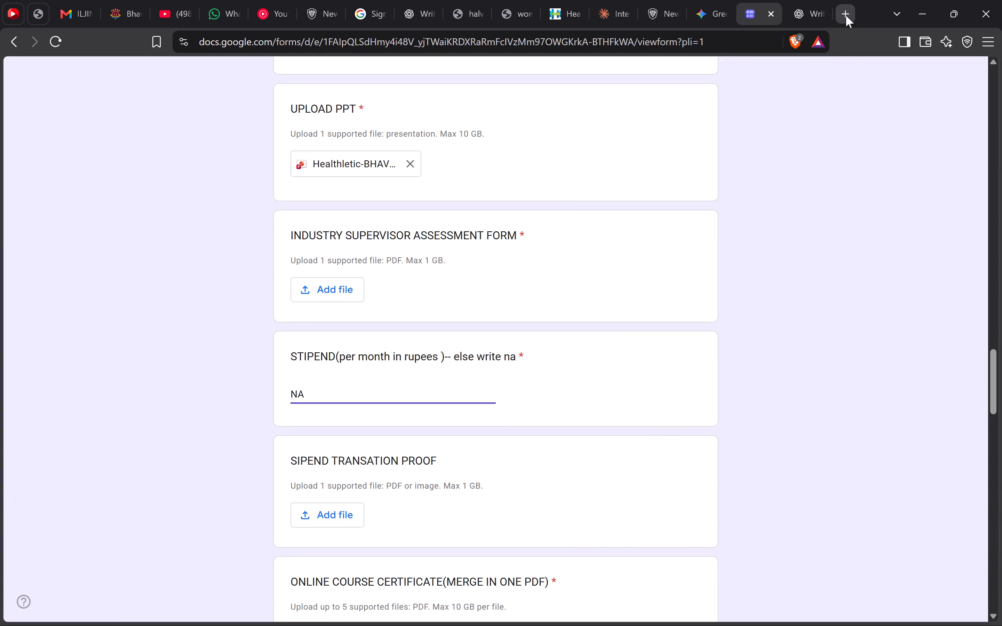
{"action": "left_click", "coordinate": [596, 50]}
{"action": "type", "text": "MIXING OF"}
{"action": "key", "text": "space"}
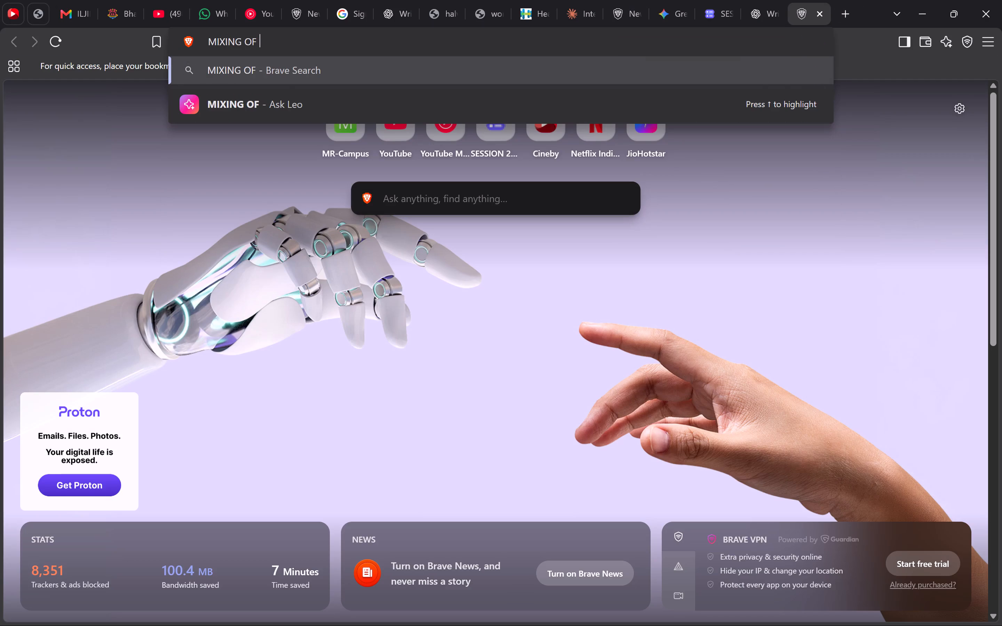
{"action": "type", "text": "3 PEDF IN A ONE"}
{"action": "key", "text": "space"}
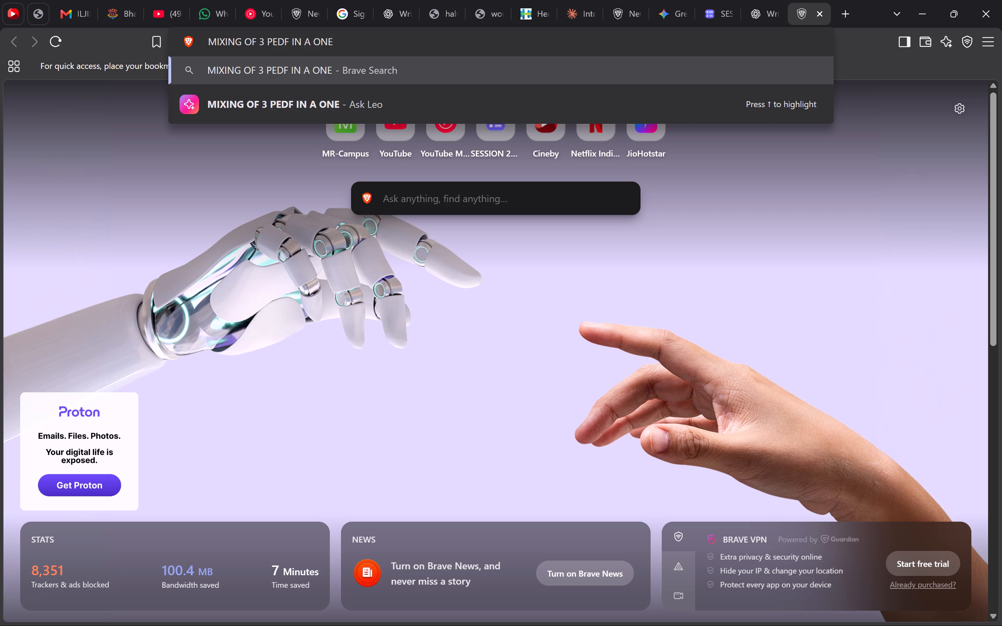
Search the web for "MIXING OF 3 PEDF IN A ONE" and open Smallpdf's Merge PDF page.
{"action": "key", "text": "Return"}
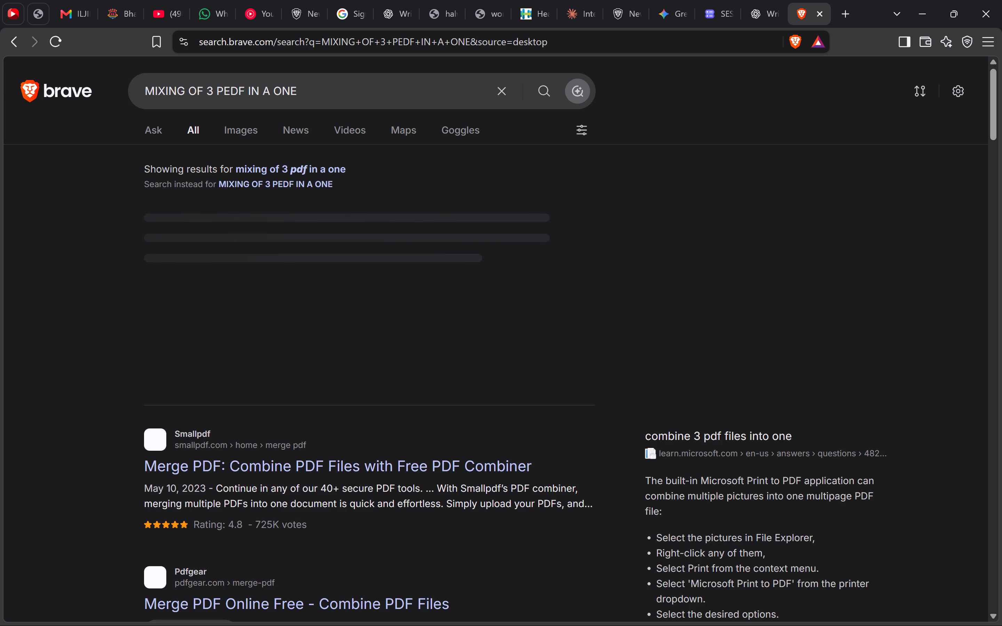
{"action": "left_click", "coordinate": [403, 460]}
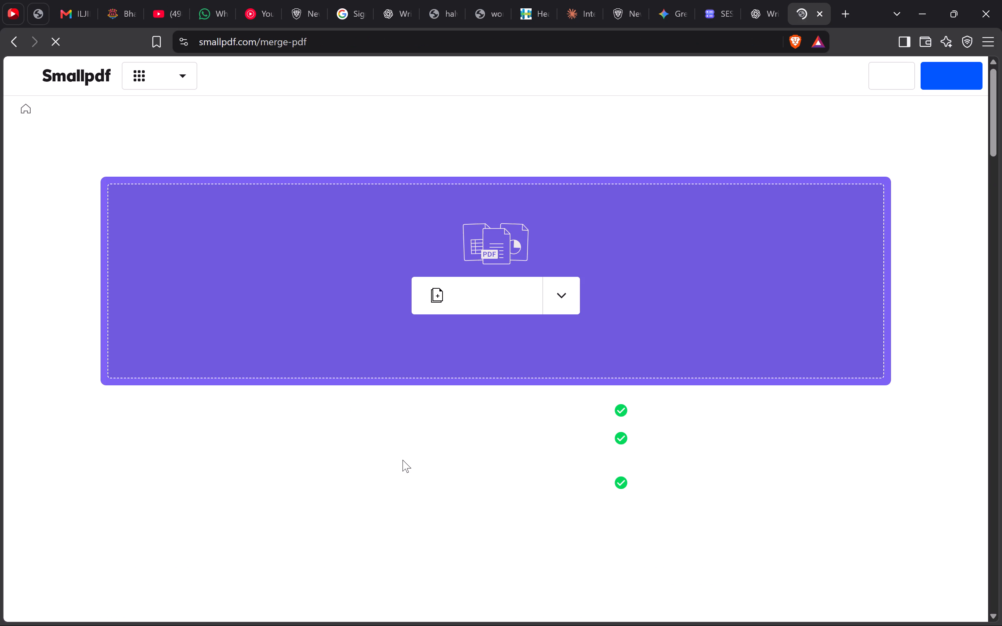
Add three PDFs from Downloads to the Smallpdf merge: the Foundations of Algorithmic Thinking certificate and Bhavana's certificates 1 and 2.
{"action": "left_click", "coordinate": [524, 302]}
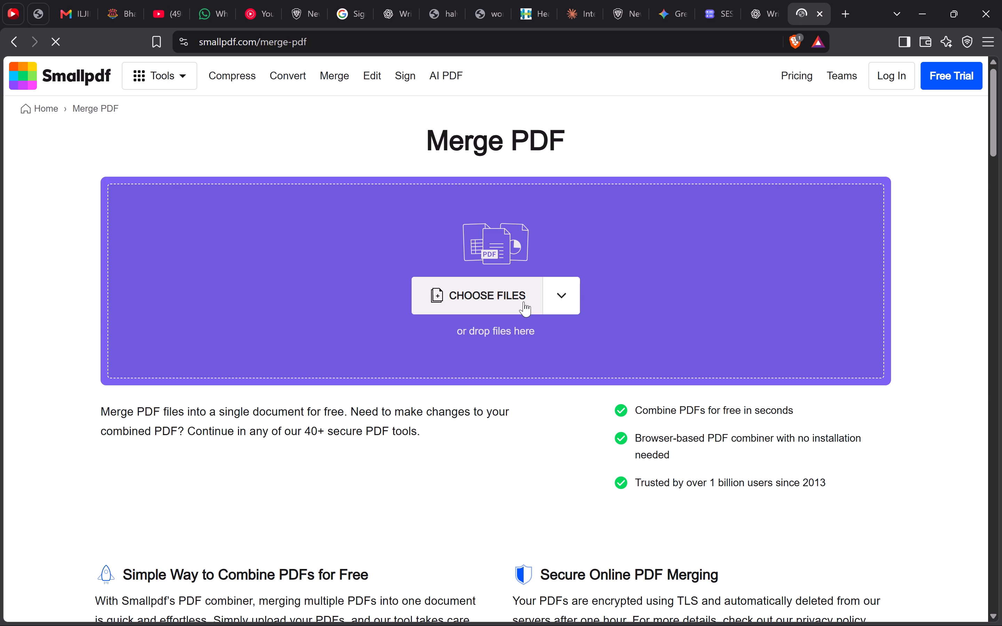
{"action": "left_click", "coordinate": [564, 296]}
{"action": "left_click", "coordinate": [467, 344]}
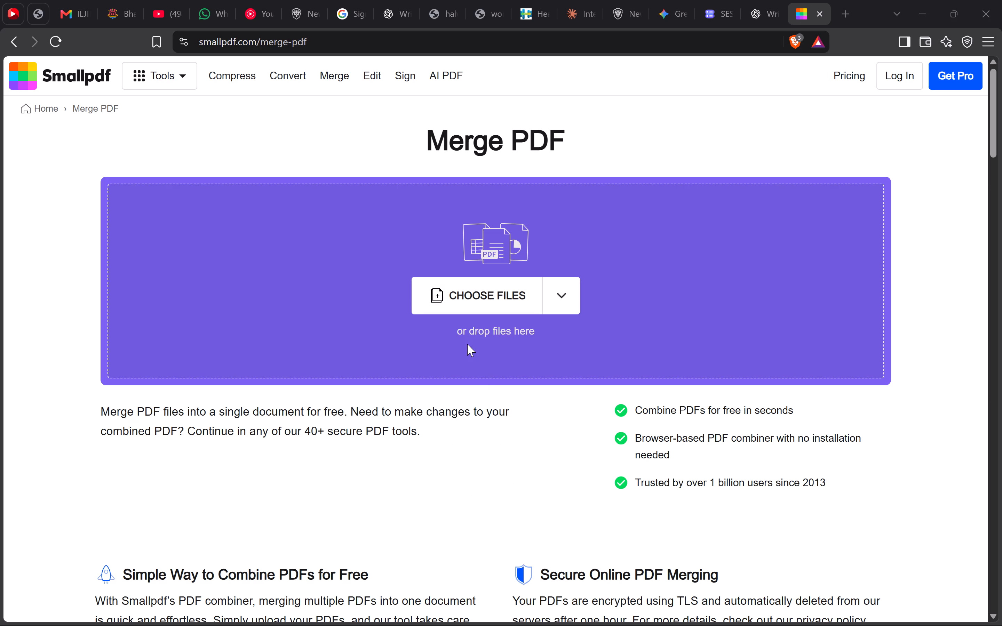
{"action": "left_click", "coordinate": [186, 160]}
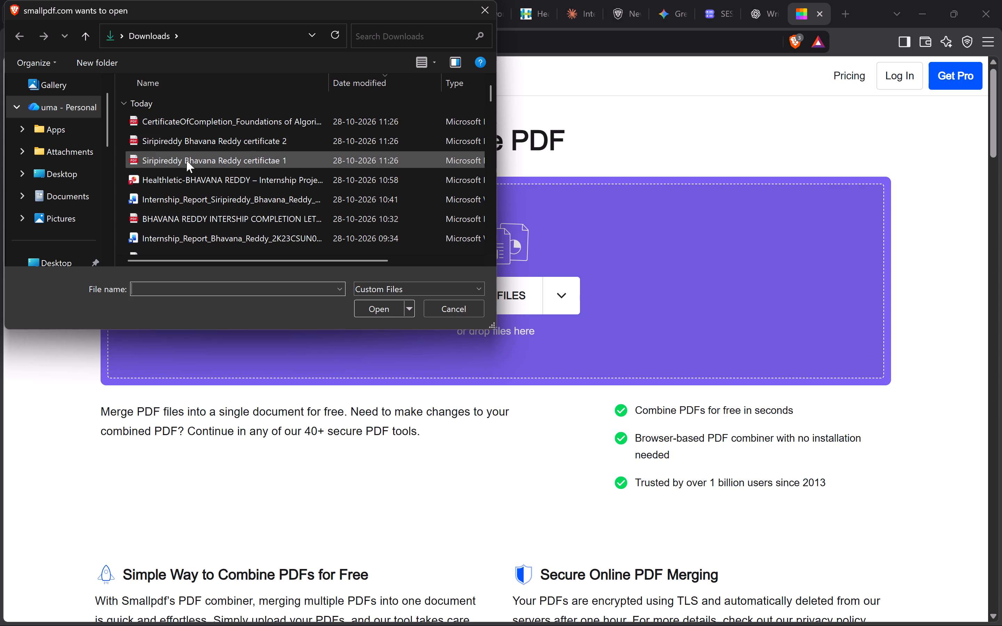
{"action": "left_click", "coordinate": [130, 139]}
{"action": "left_click", "coordinate": [130, 156]}
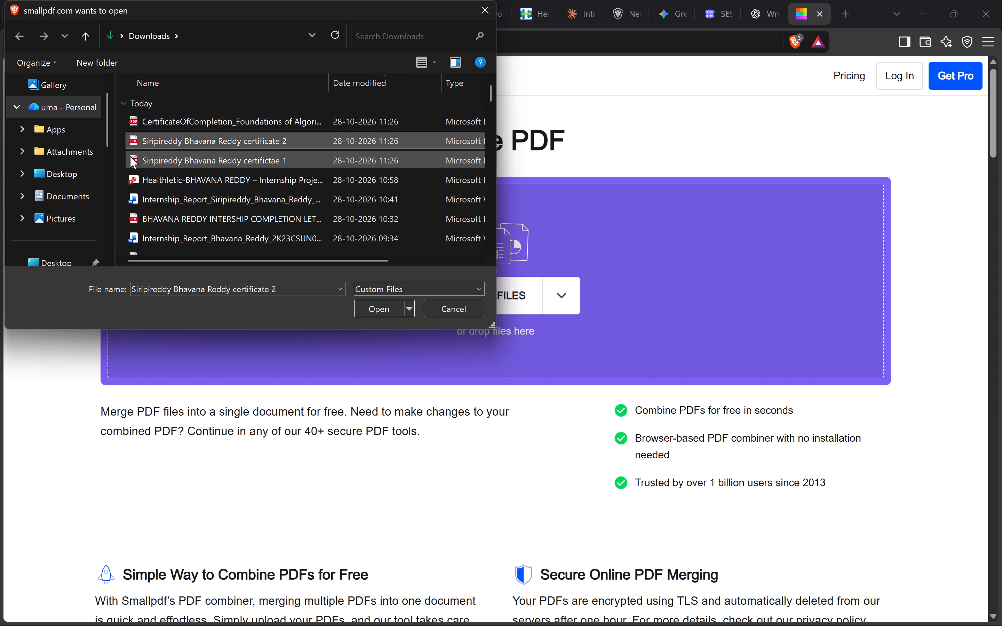
{"action": "left_click", "coordinate": [136, 155], "text": "ctrl"}
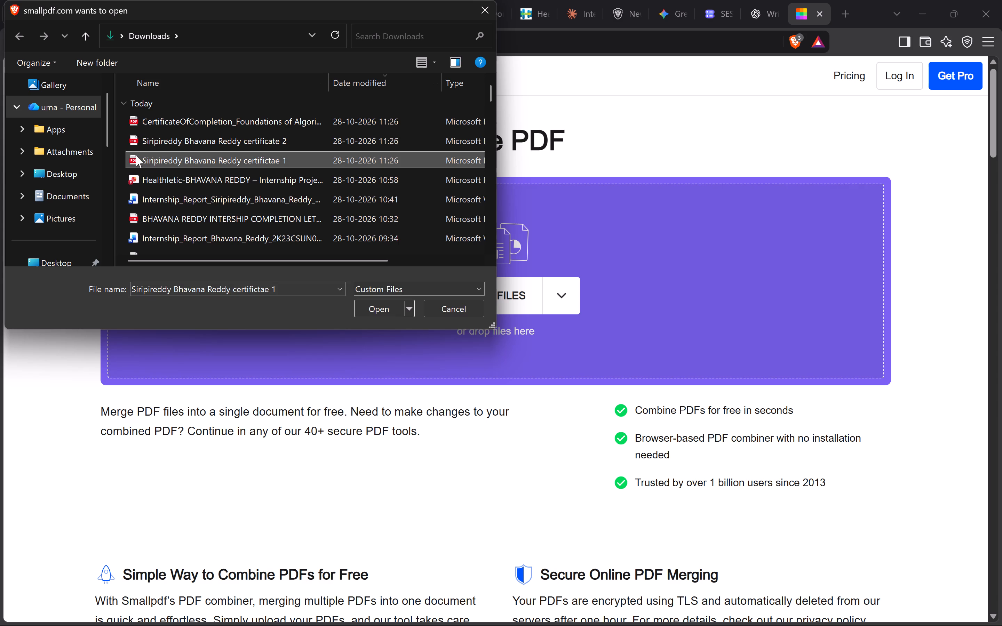
{"action": "left_click", "coordinate": [134, 138], "text": "ctrl"}
{"action": "left_click", "coordinate": [126, 119], "text": "ctrl"}
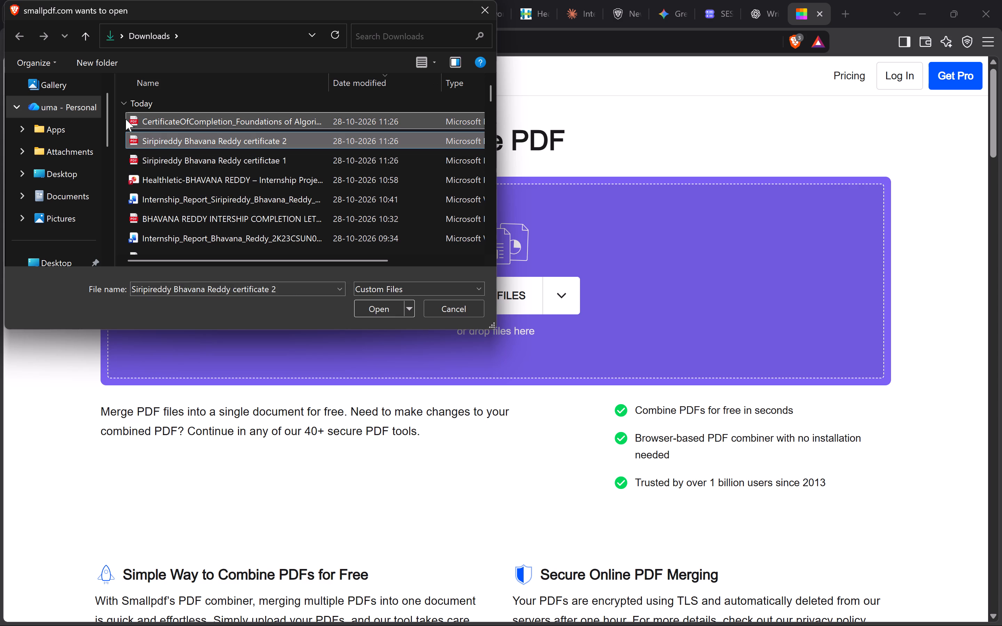
{"action": "left_click", "coordinate": [128, 150], "text": "ctrl"}
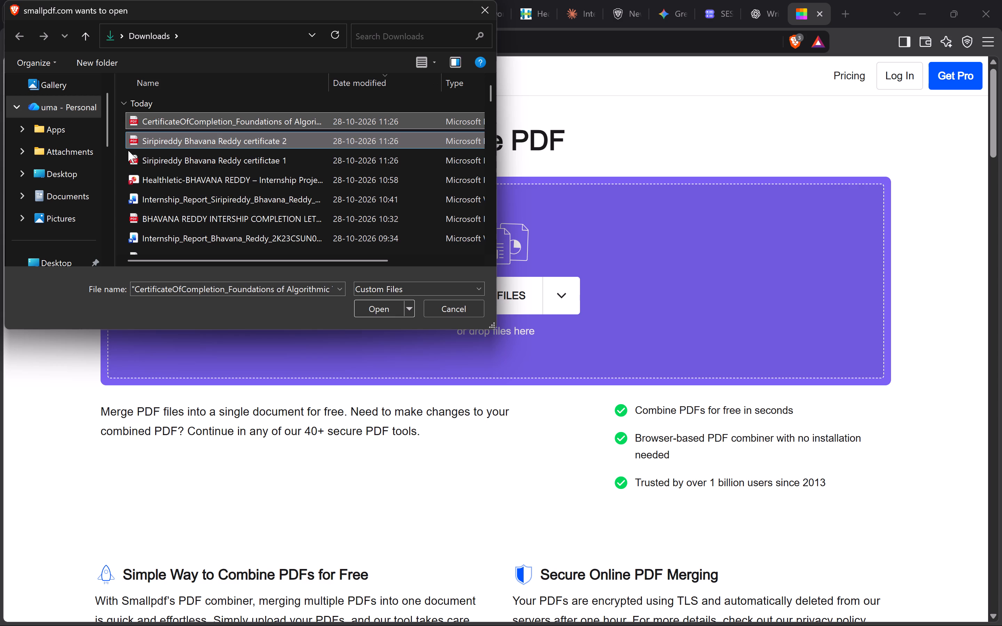
{"action": "left_click", "coordinate": [133, 158], "text": "ctrl"}
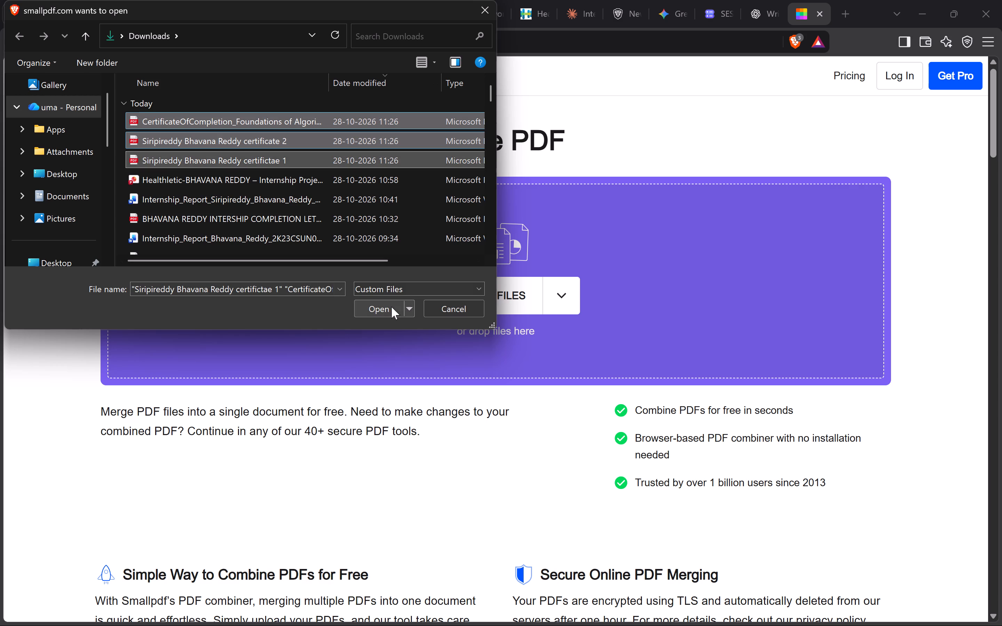
{"action": "left_click", "coordinate": [391, 307]}
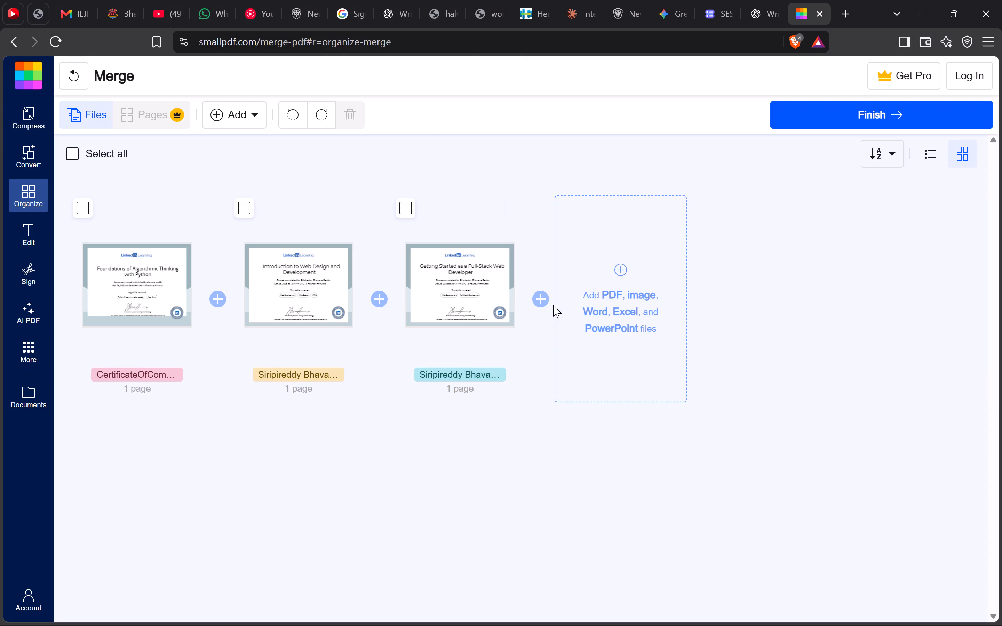
Finish the merge of the three certificate PDFs into one file.
{"action": "left_click", "coordinate": [875, 118]}
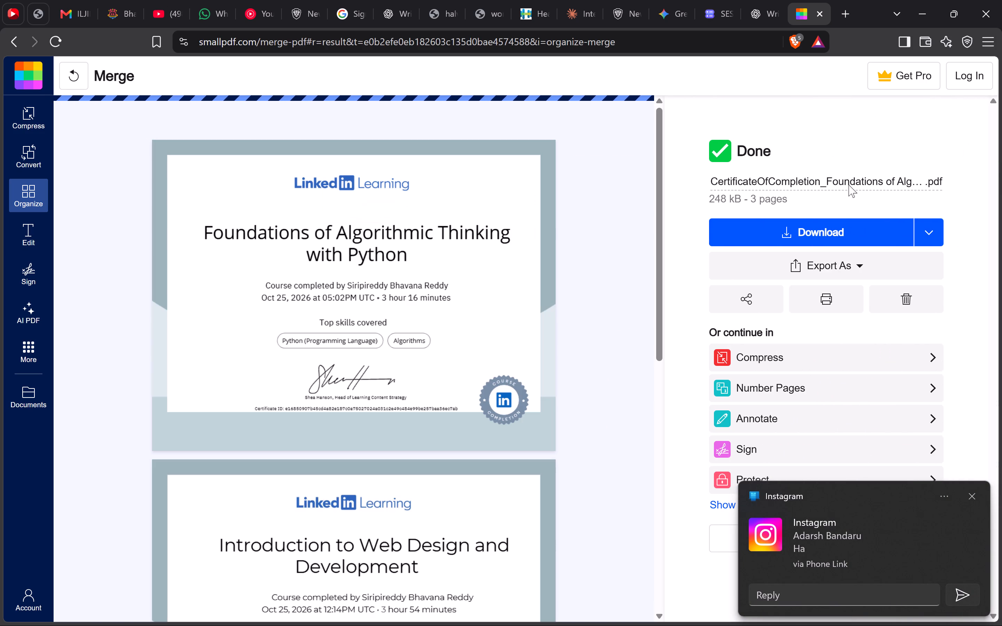
Open the merged PDF's name for renaming and clear the existing file name.
{"action": "left_click", "coordinate": [901, 180]}
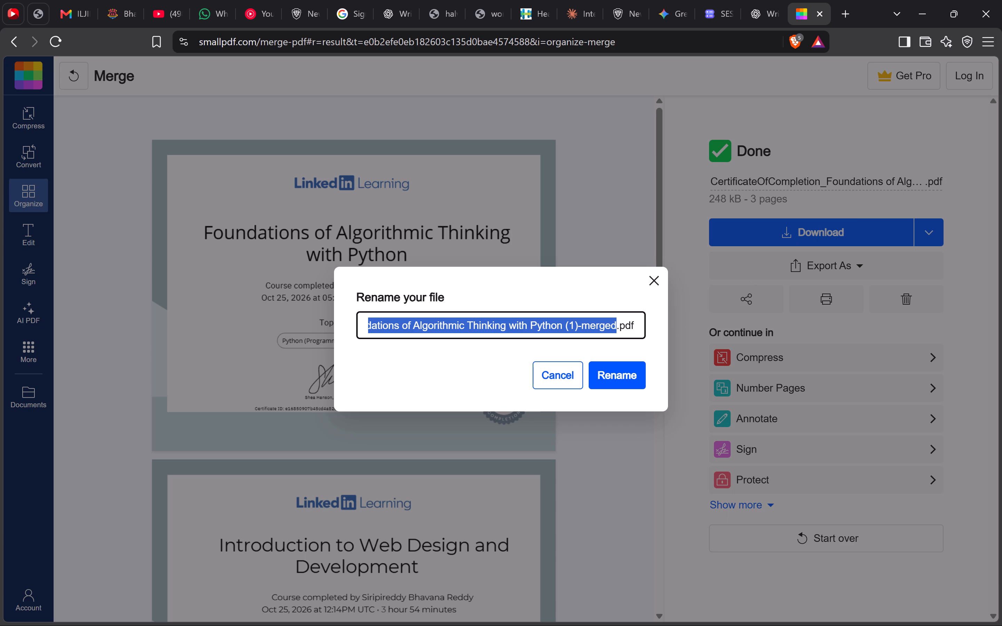
{"action": "key", "text": "BackSpace"}
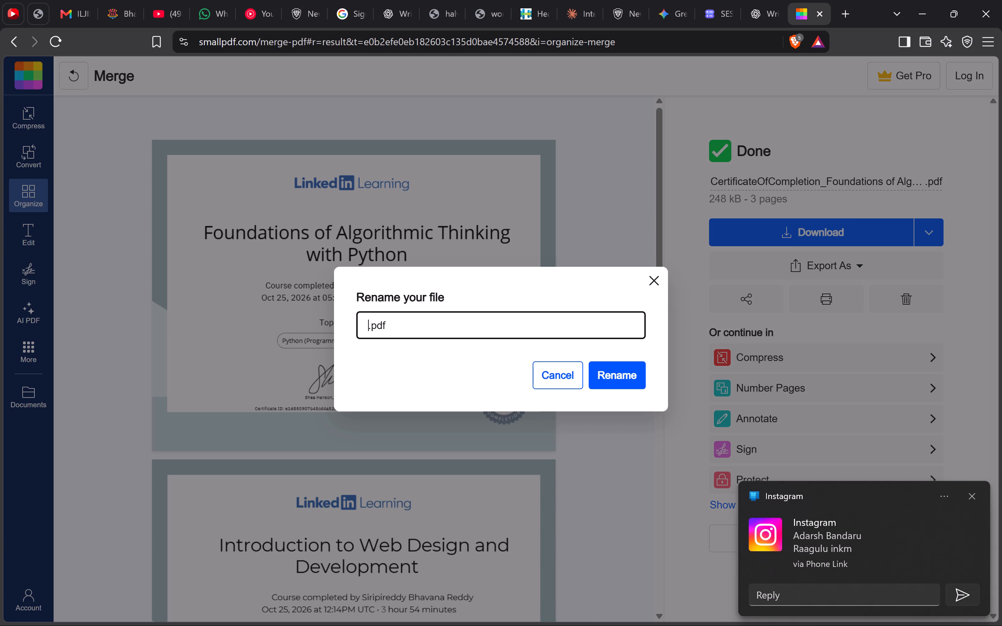
Rename the merged PDF as "Bhavana certificates".
{"action": "type", "text": "Bhavaa"}
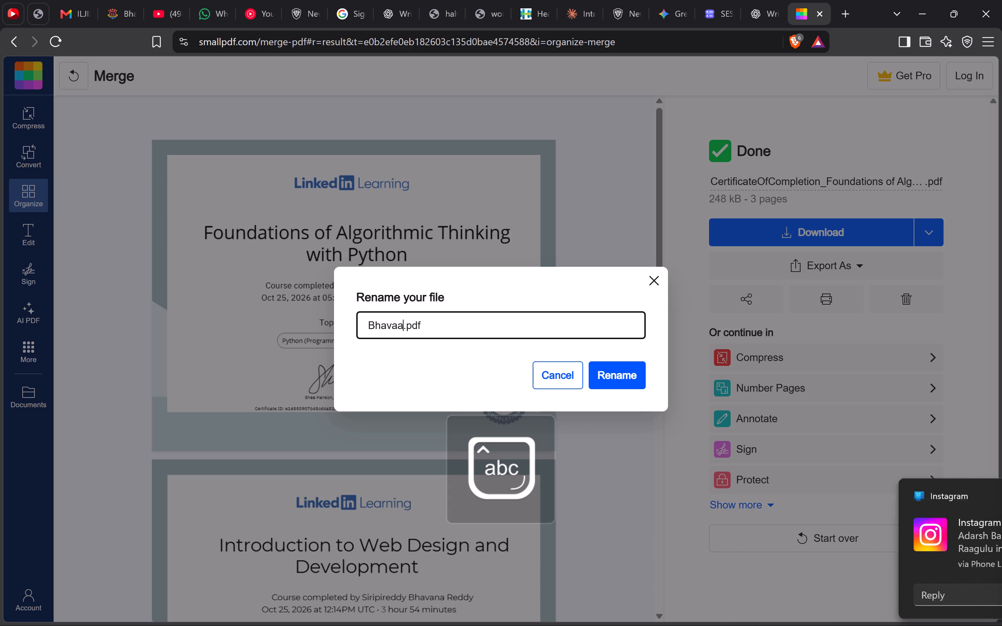
{"action": "key", "text": "BackSpace"}
{"action": "type", "text": "na certificates"}
{"action": "key", "text": "space"}
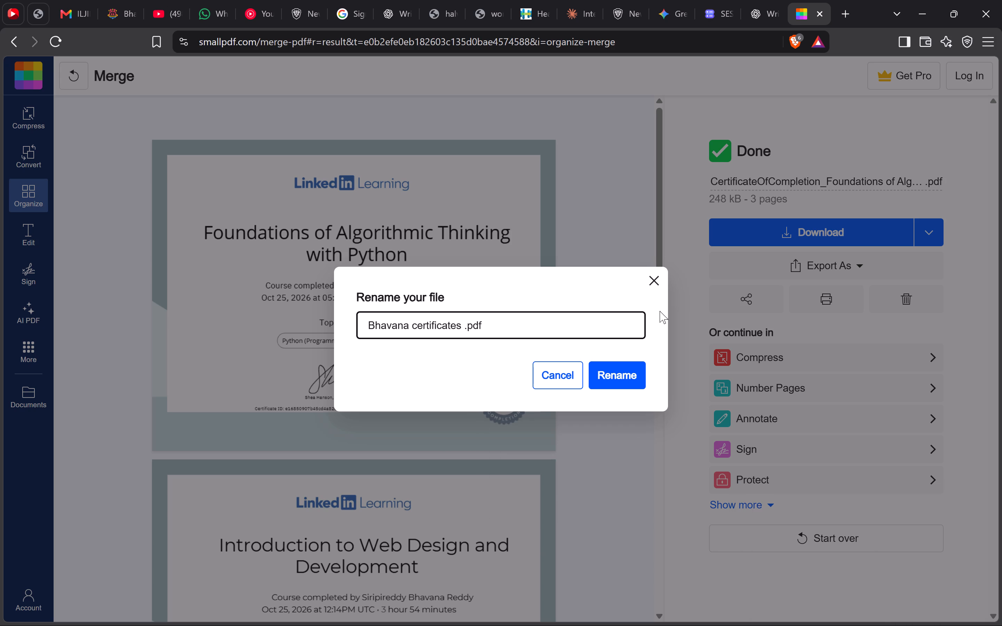
{"action": "key", "text": "BackSpace"}
{"action": "left_click", "coordinate": [619, 368]}
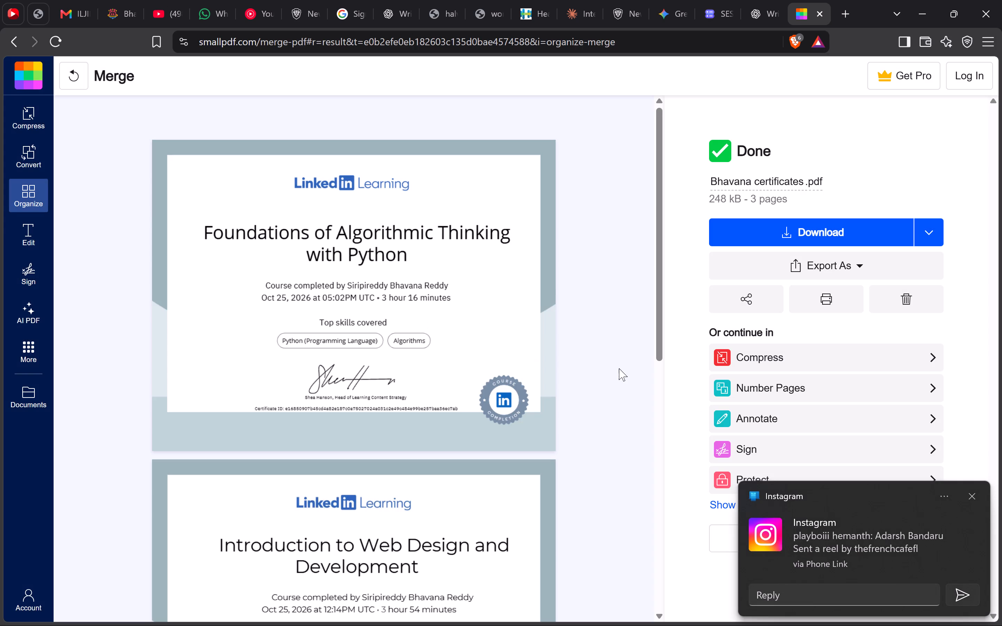
Download the merged certificates PDF to the Downloads folder under the name Bhavana certificates.
{"action": "left_click", "coordinate": [808, 224]}
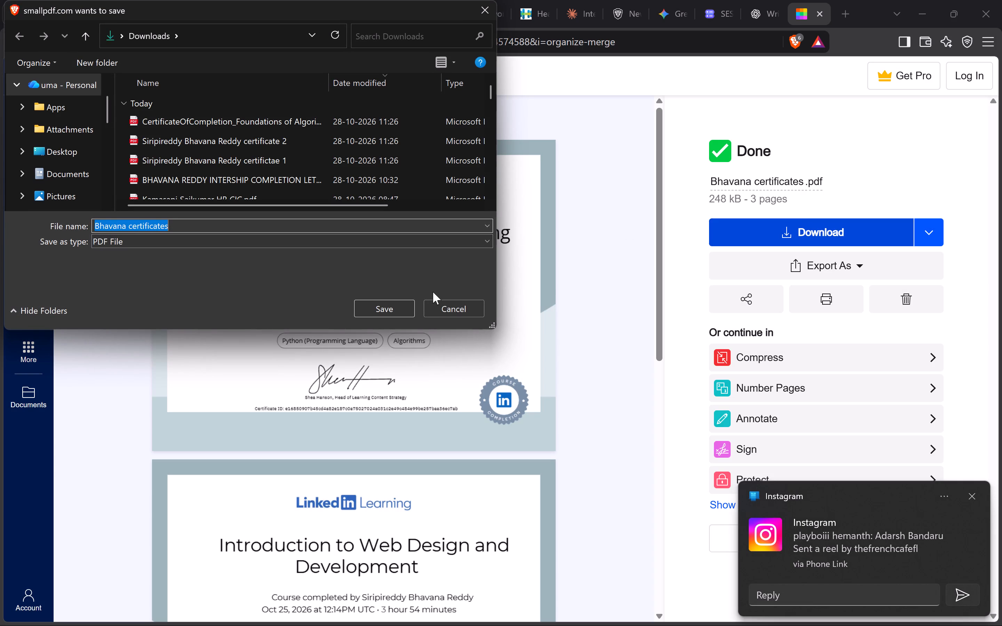
{"action": "left_click", "coordinate": [379, 308]}
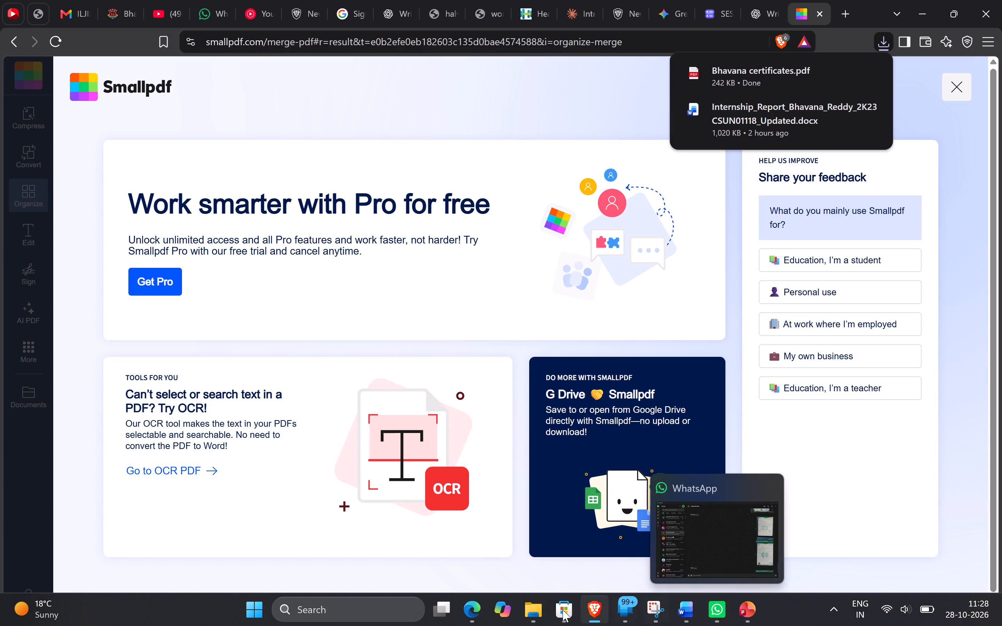
Return to the Google Form and upload the Bhavana certificates PDF from Downloads for the online course certificate question.
{"action": "left_click", "coordinate": [718, 0]}
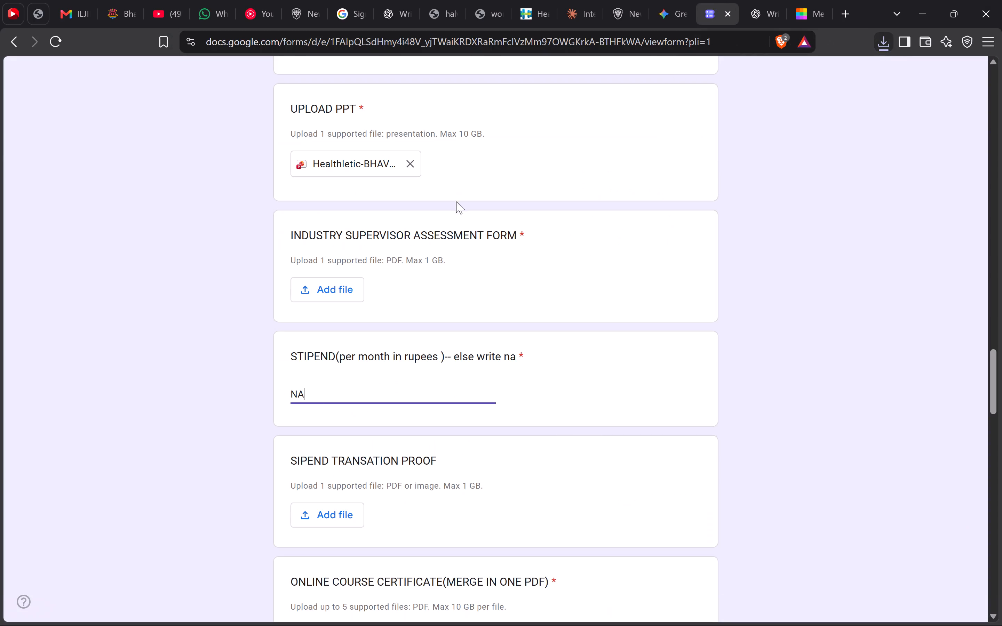
{"action": "scroll", "coordinate": [360, 436], "scroll_direction": "down", "scroll_amount": 3}
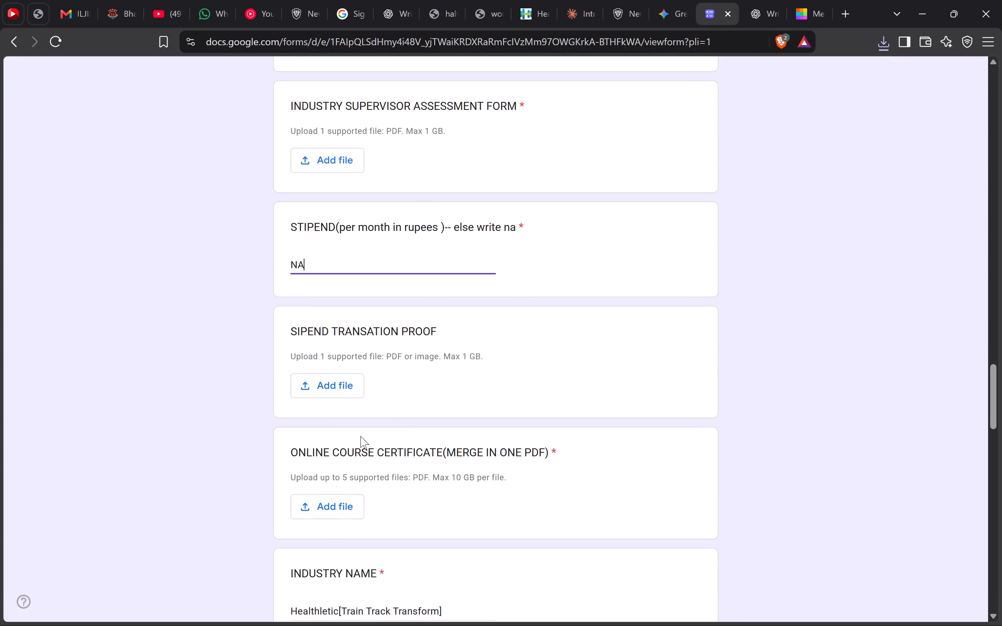
{"action": "scroll", "coordinate": [360, 436], "scroll_direction": "down", "scroll_amount": 2}
{"action": "left_click", "coordinate": [343, 399]}
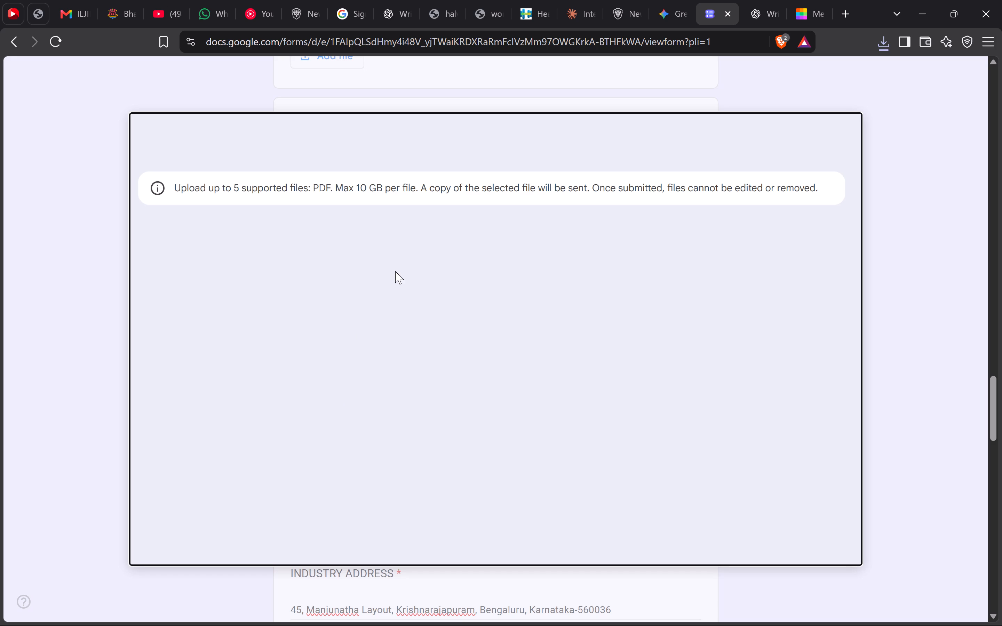
{"action": "left_click", "coordinate": [487, 440]}
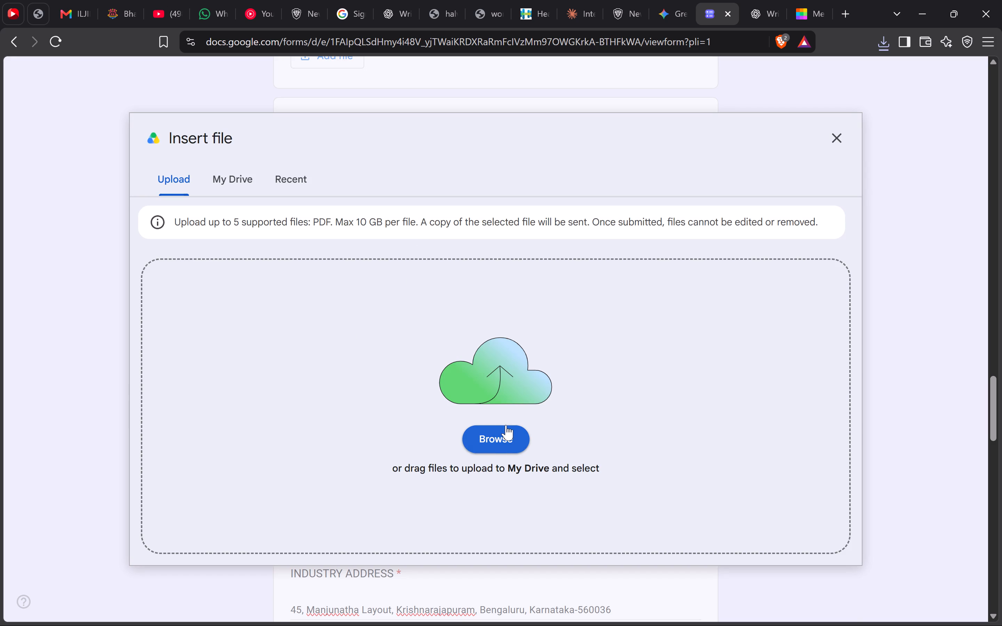
{"action": "left_click", "coordinate": [497, 440]}
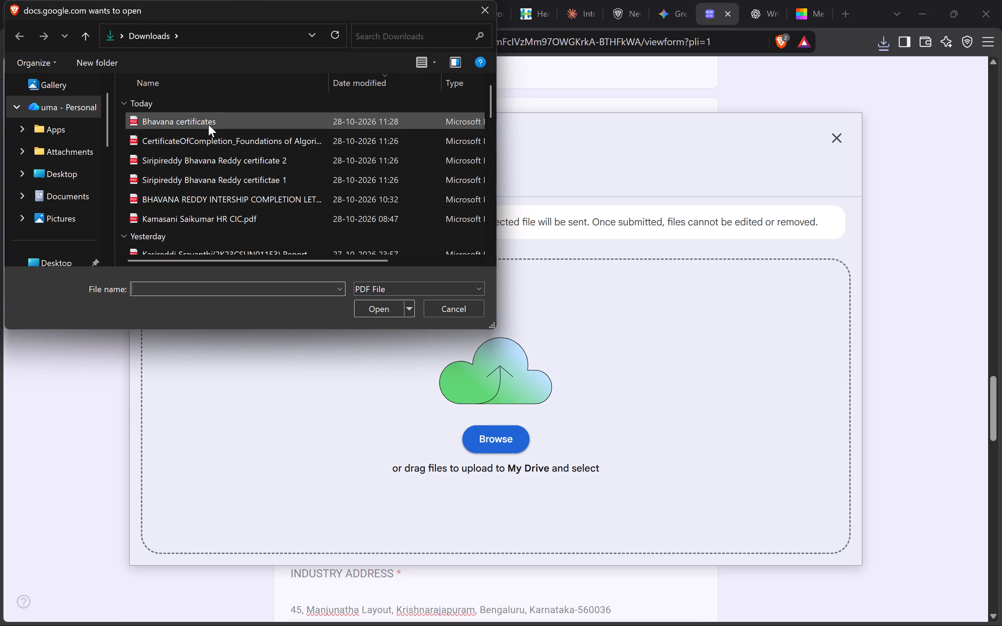
{"action": "left_click", "coordinate": [208, 125]}
{"action": "left_click", "coordinate": [383, 309]}
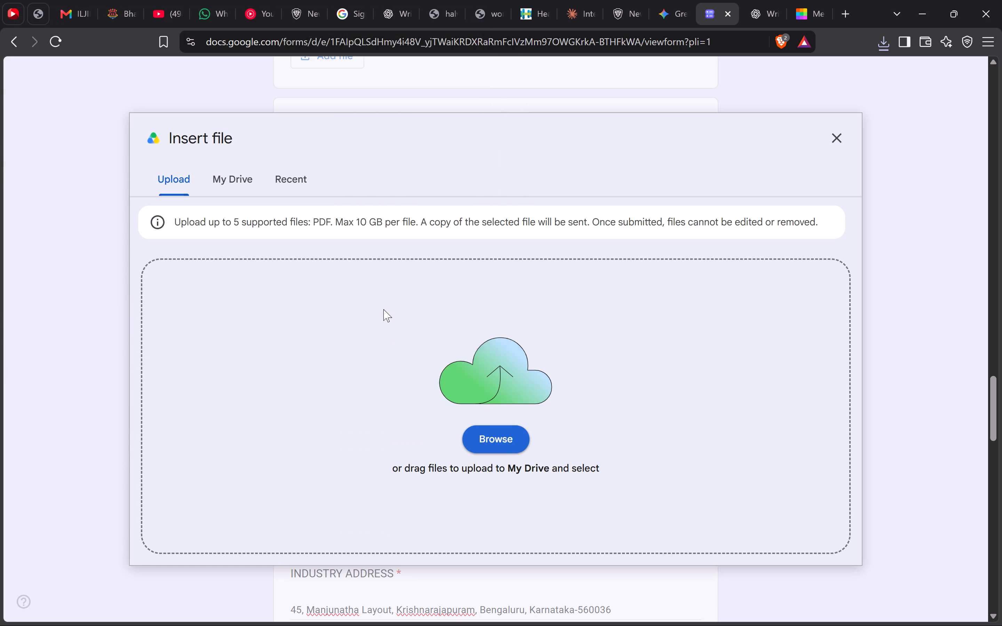